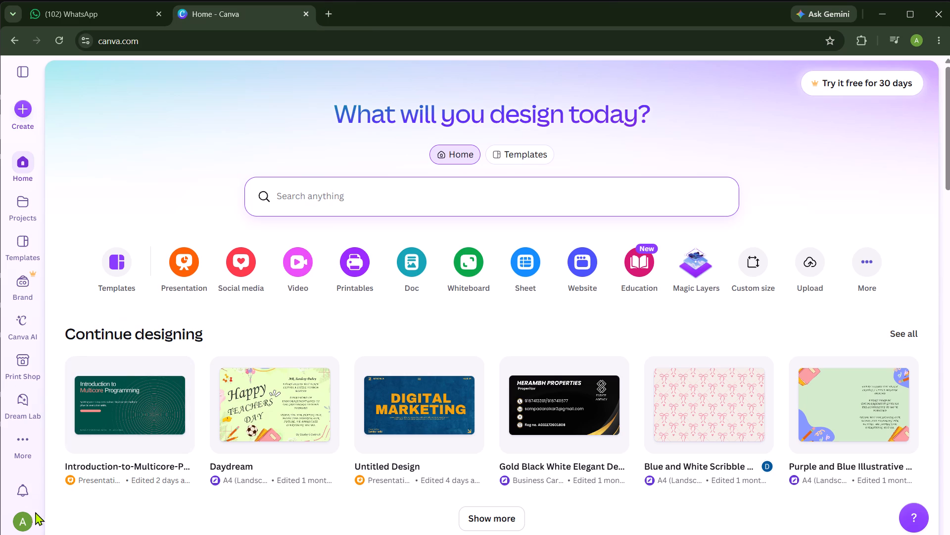
Switch to the other signed-in Canva account, the one with the 3M avatar.
left_click(24, 520)
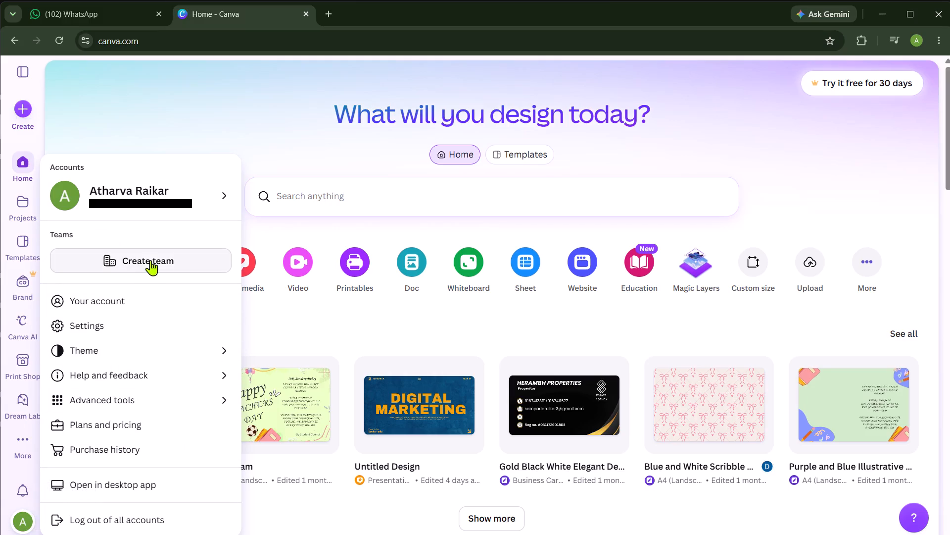
left_click(180, 208)
left_click(285, 241)
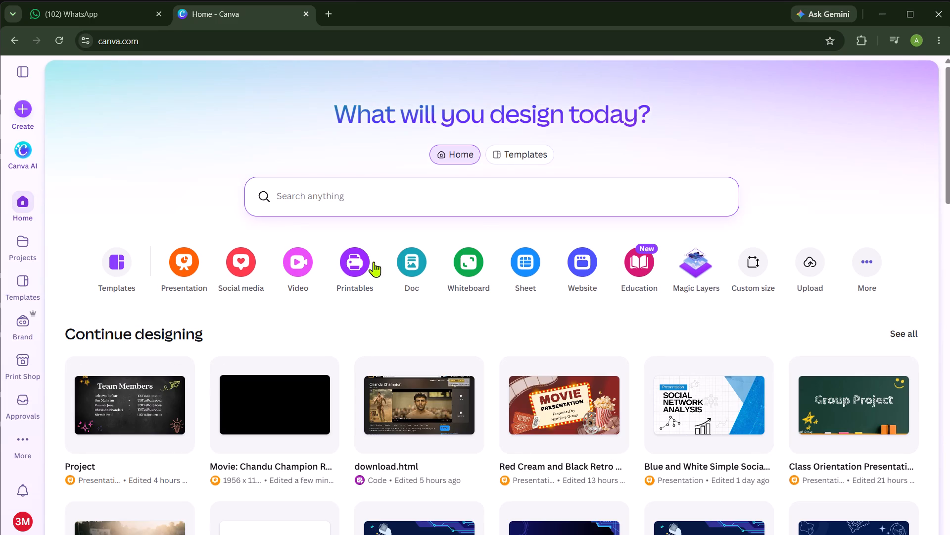
Open the recent "Movie: Chandu Champion" presentation for editing.
left_click(238, 413)
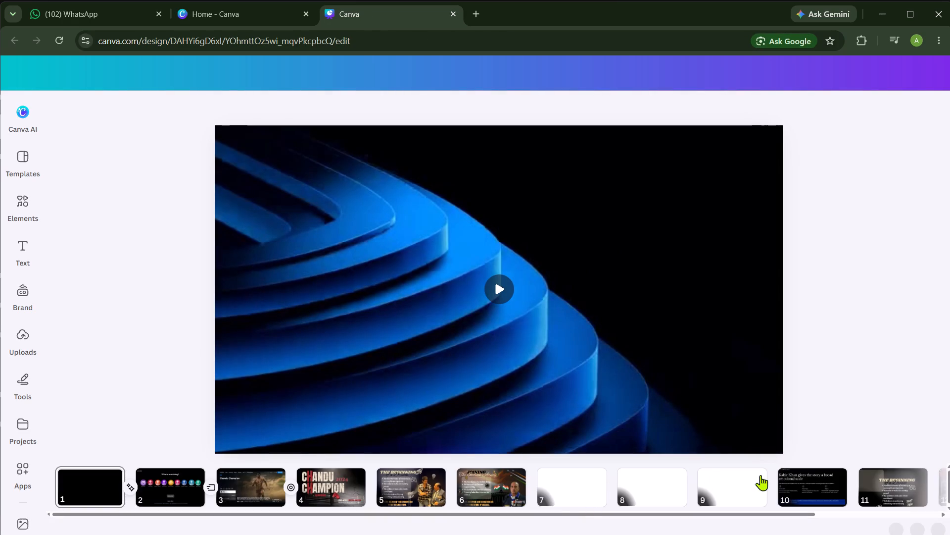
Compare page 8, "Finding a New Purpose", with page 9, "Discovering Swimming", checking their layout and pictures.
left_click(745, 483)
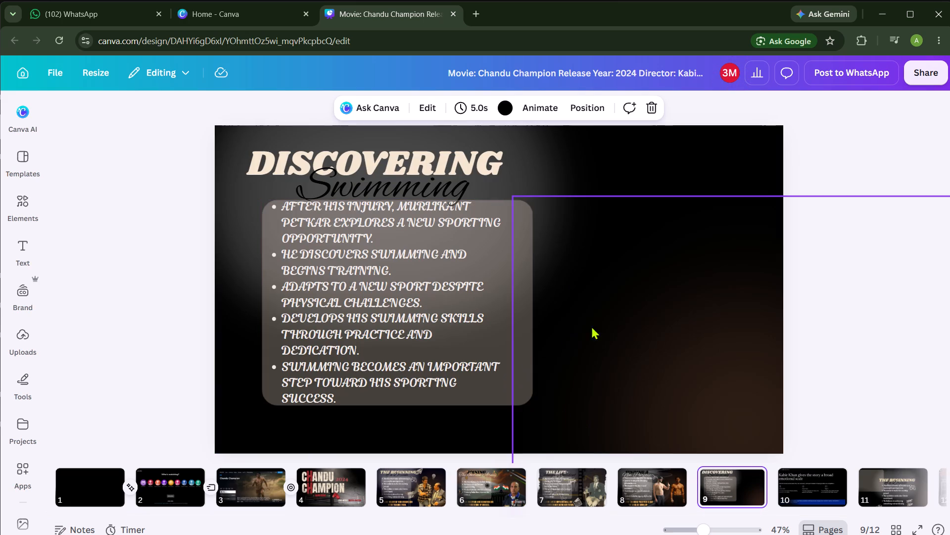
left_click(644, 475)
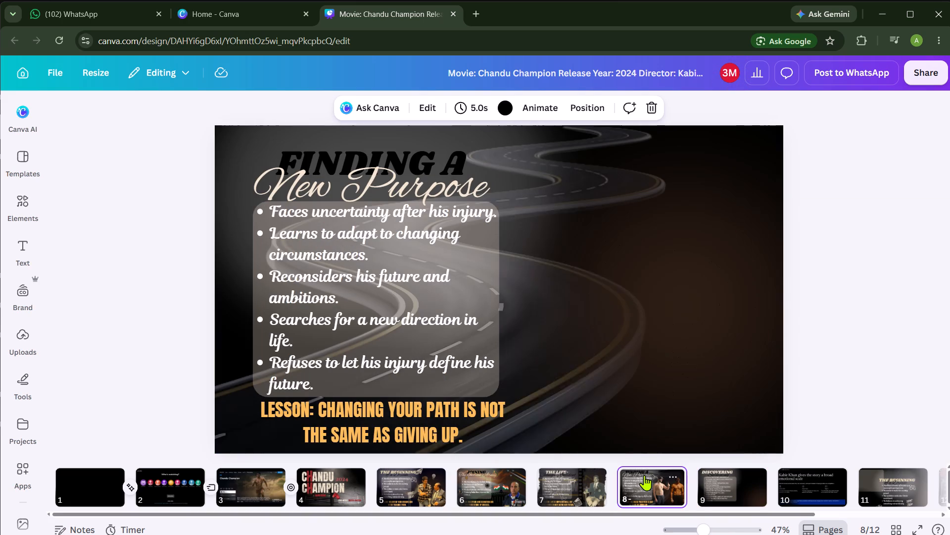
left_click(745, 483)
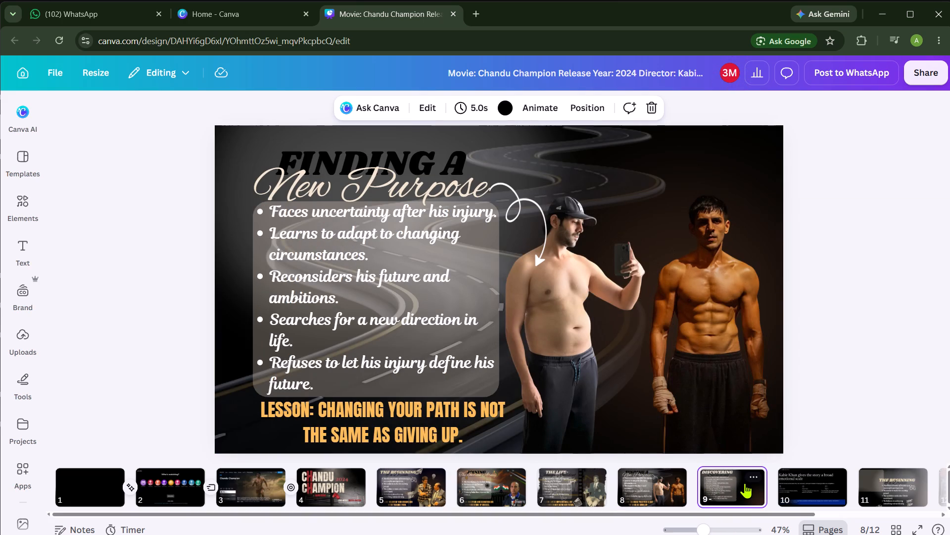
left_click(657, 490)
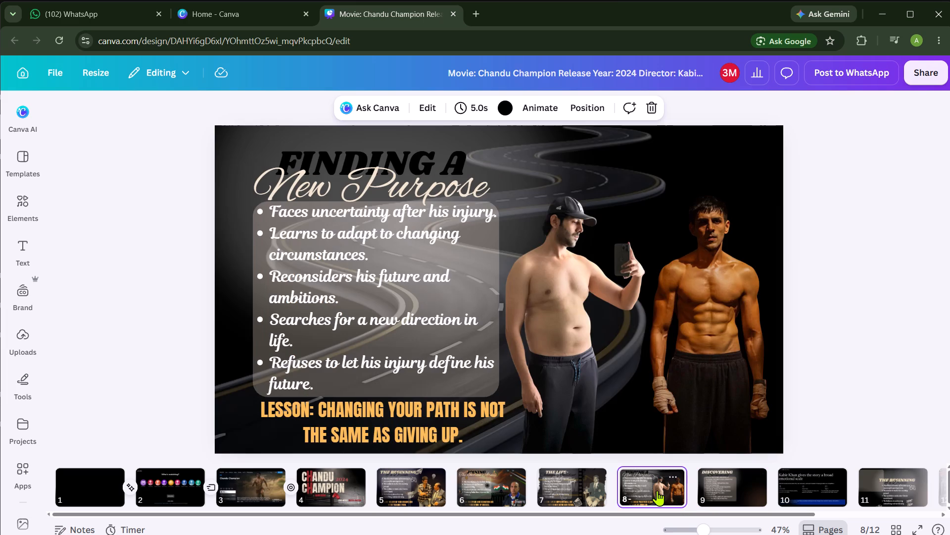
left_click(738, 481)
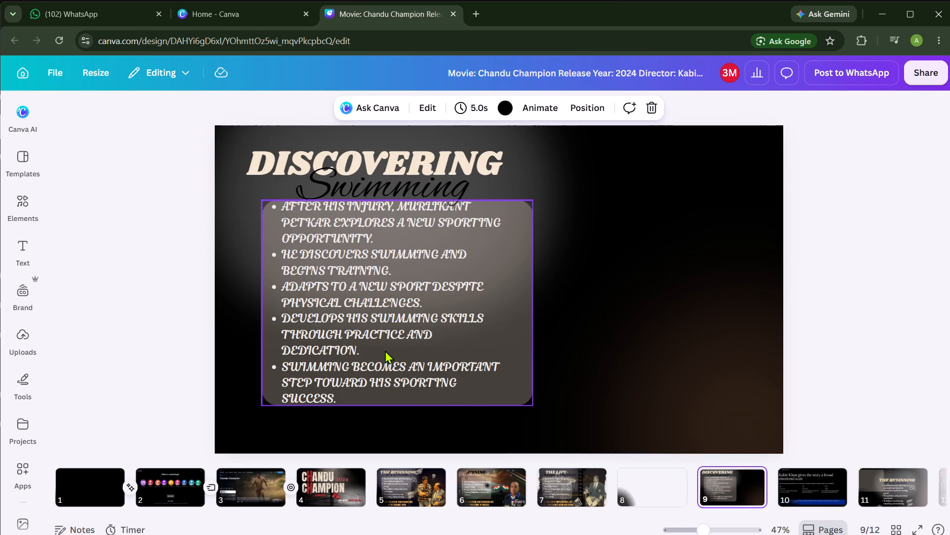
left_click(659, 482)
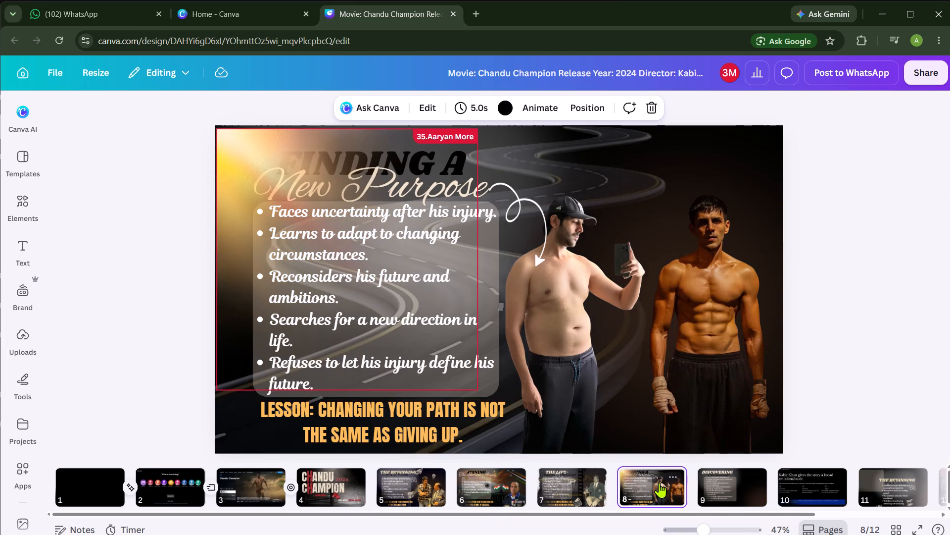
left_click(733, 479)
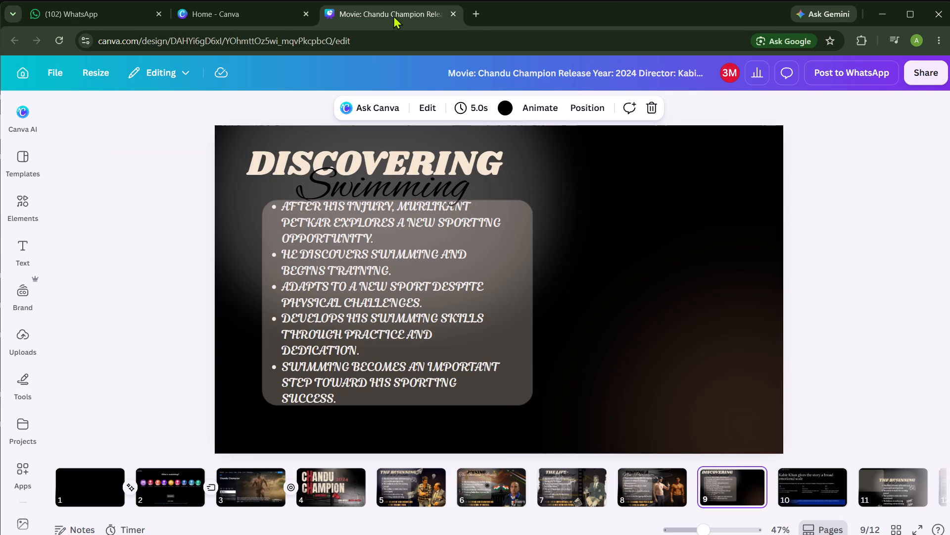
Search Google Images for "murlikant petkar swimming" in a new browser tab.
left_click(477, 12)
left_click(472, 253)
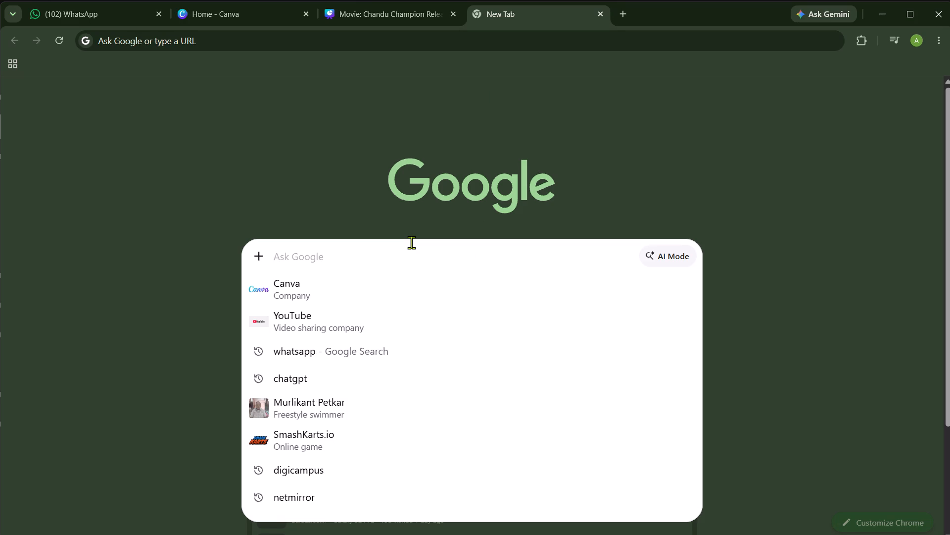
Search Google for "murlikant petkar as wimming".
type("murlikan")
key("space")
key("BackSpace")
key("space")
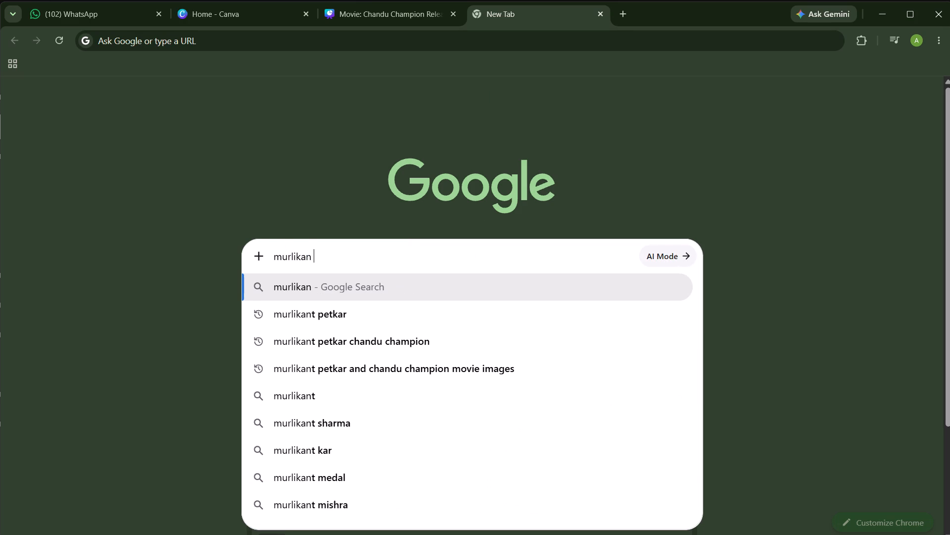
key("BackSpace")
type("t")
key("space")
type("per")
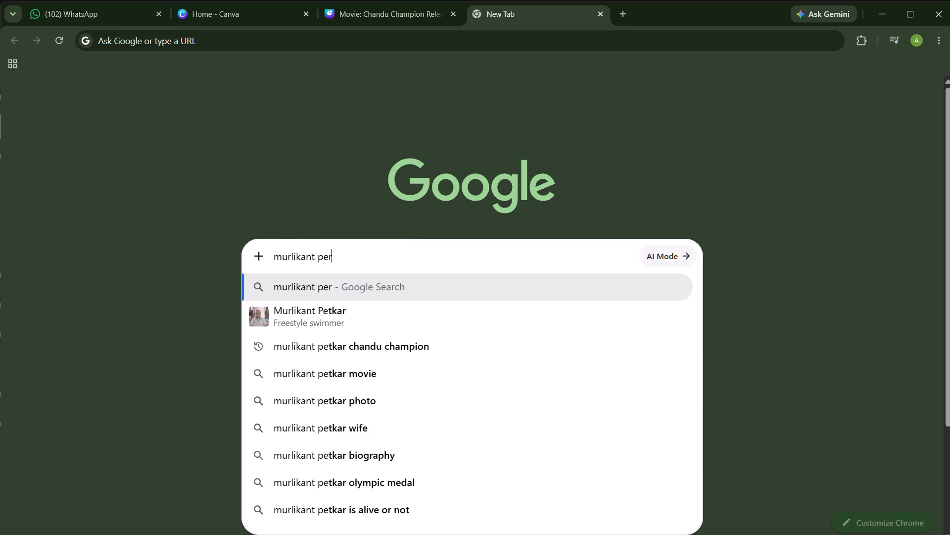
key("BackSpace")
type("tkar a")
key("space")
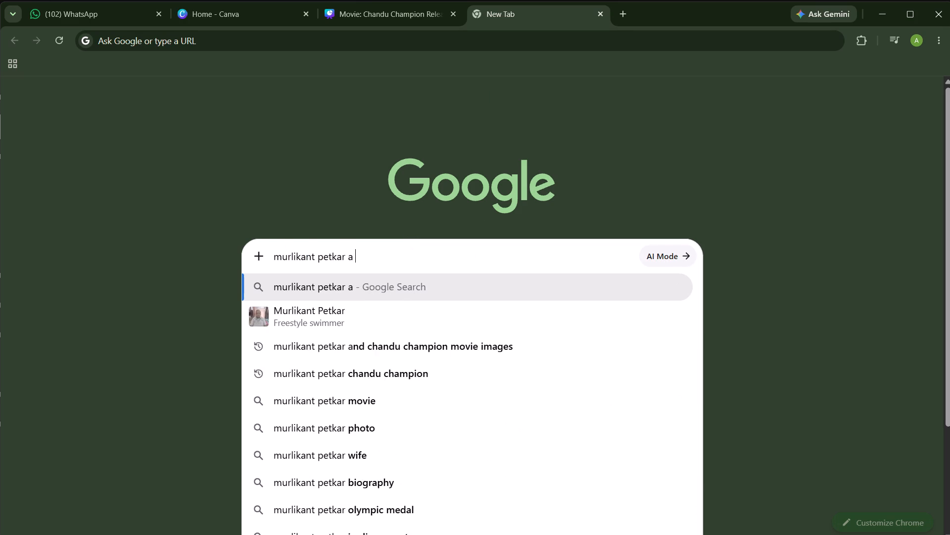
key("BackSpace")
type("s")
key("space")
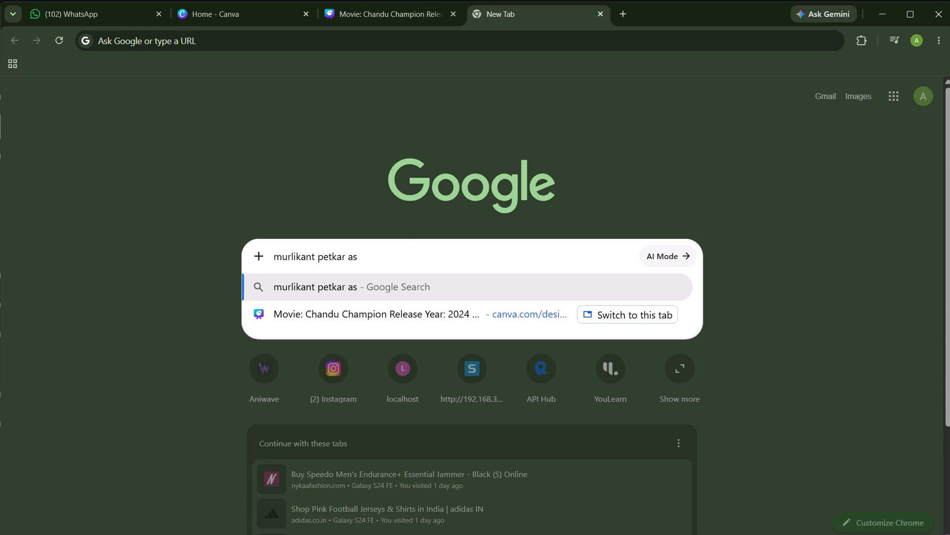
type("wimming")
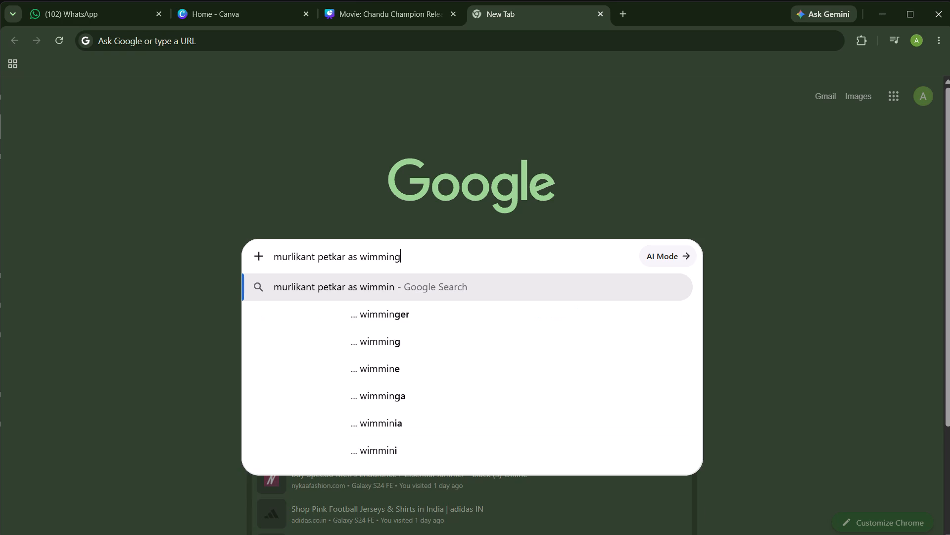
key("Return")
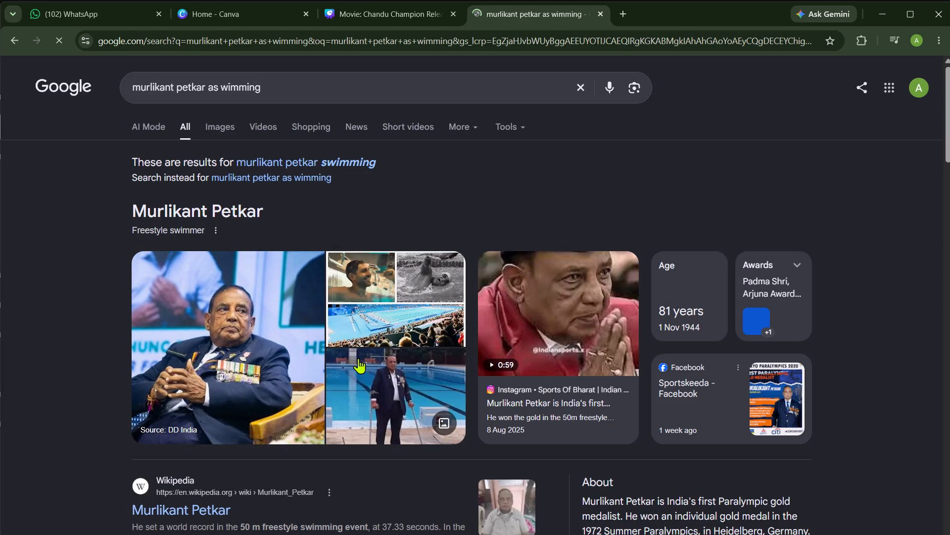
Preview the Facebook swimming collage from the search results and bring up the options for its image.
left_click(410, 284)
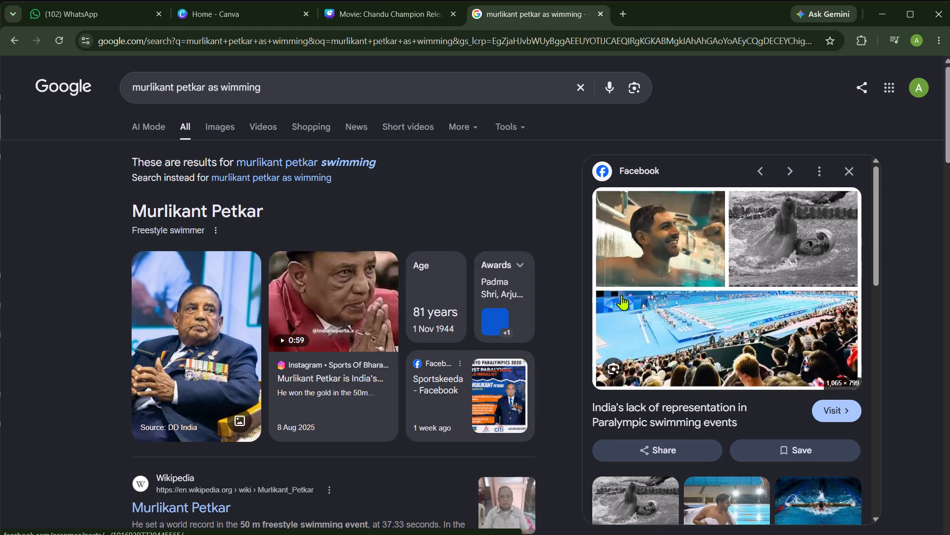
right_click(661, 263)
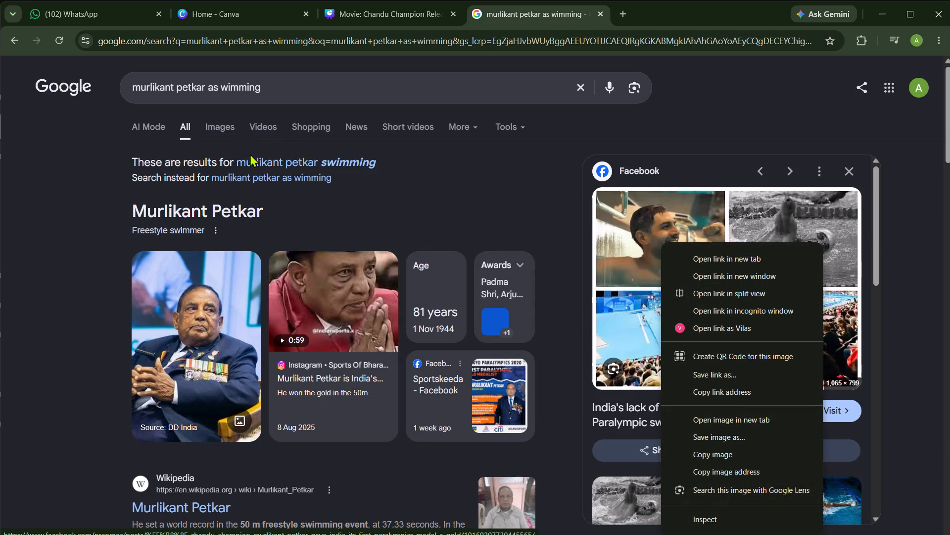
Switch to the image results for "murlikant petkar swimming" and browse them for a suitable swimming picture.
left_click(225, 129)
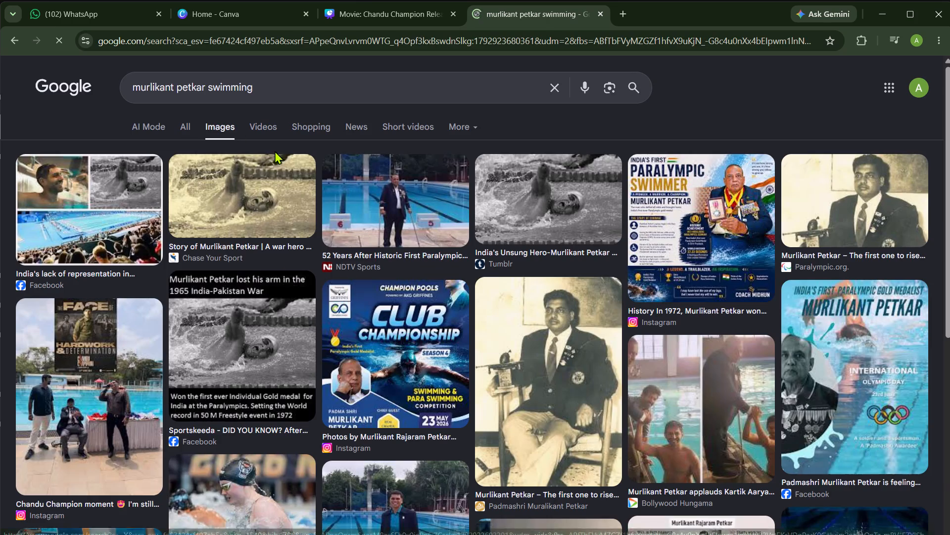
scroll(389, 397, "down", 4)
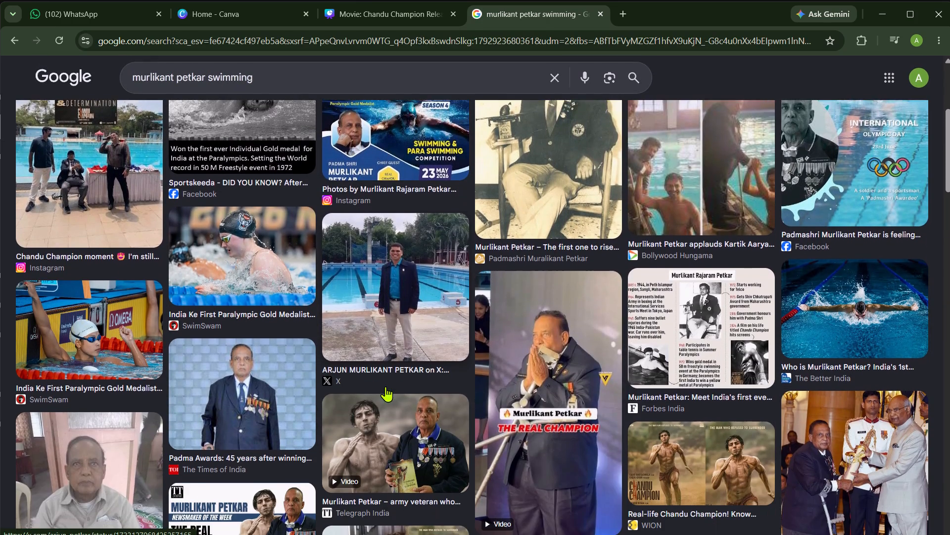
Look through the image results for a swimming picture of Murlikant Petkar suitable for the "Discovering Swimming" slide.
scroll(385, 385, "down", 11)
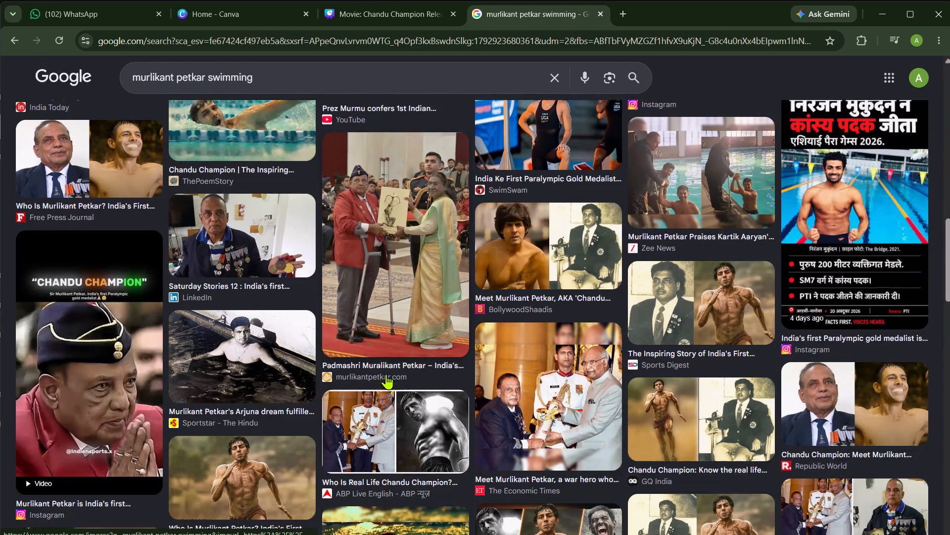
scroll(386, 373, "down", 8)
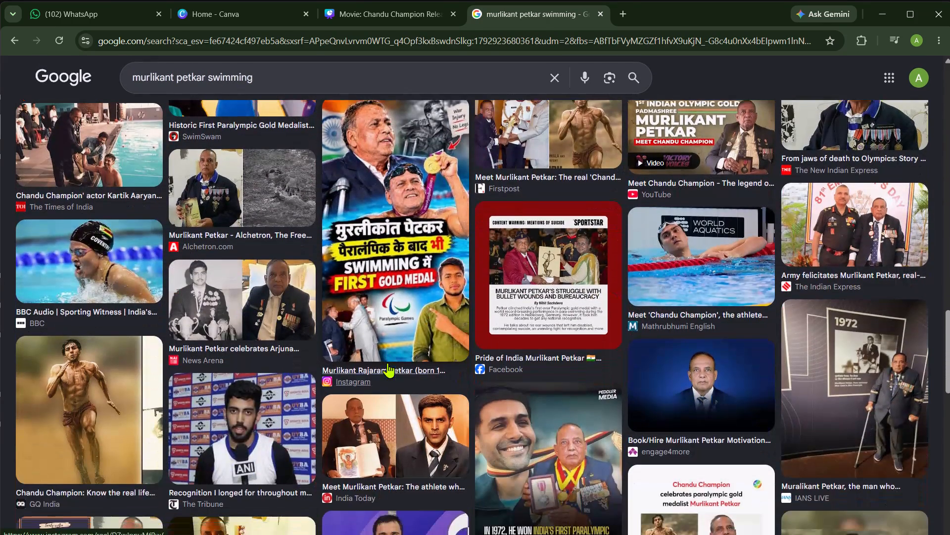
scroll(387, 363, "down", 9)
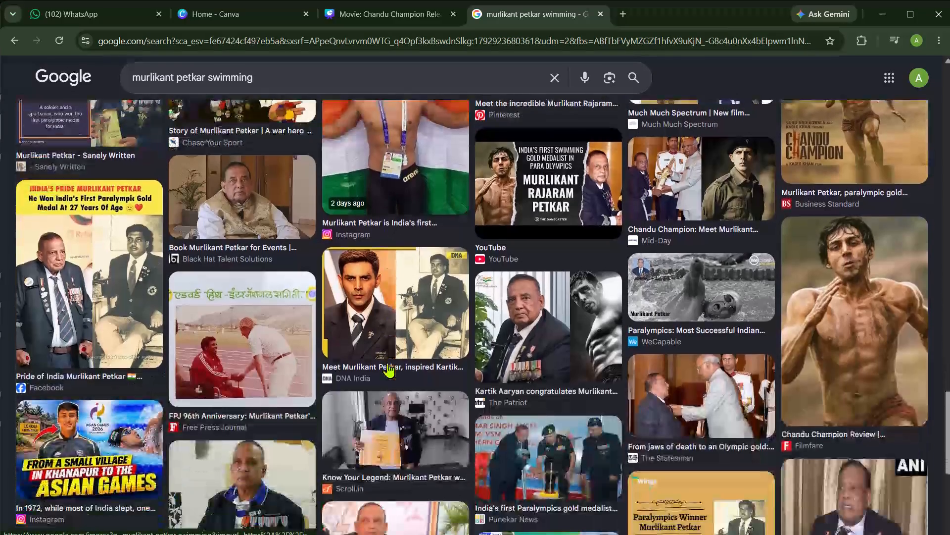
scroll(387, 363, "down", 7)
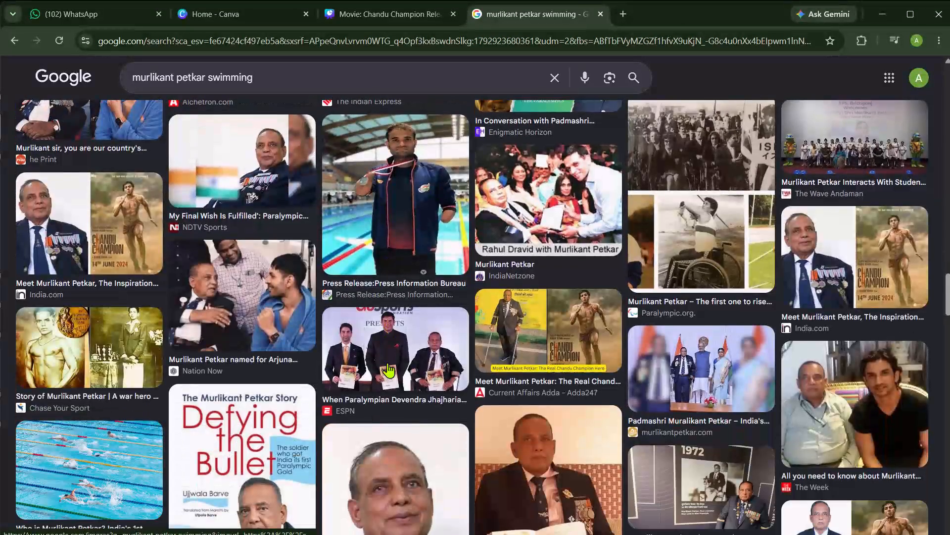
scroll(387, 363, "down", 7)
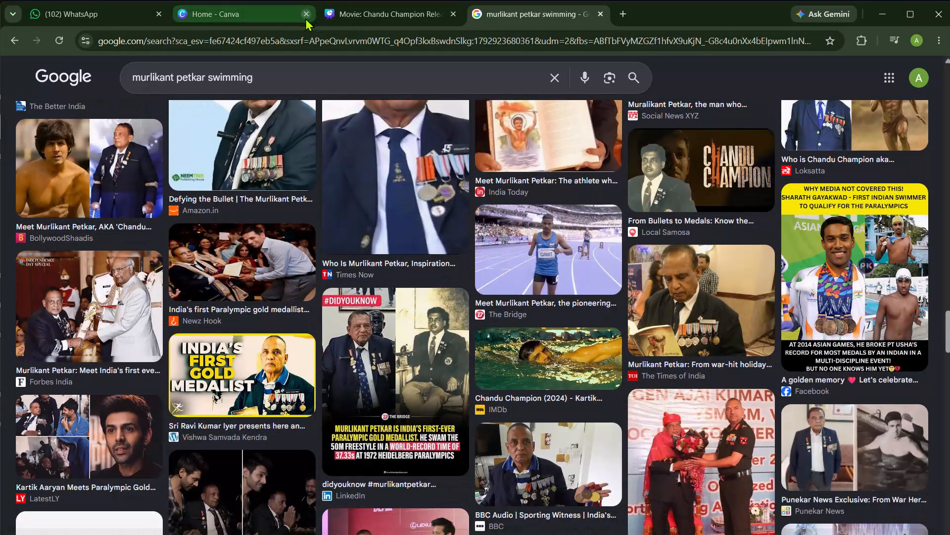
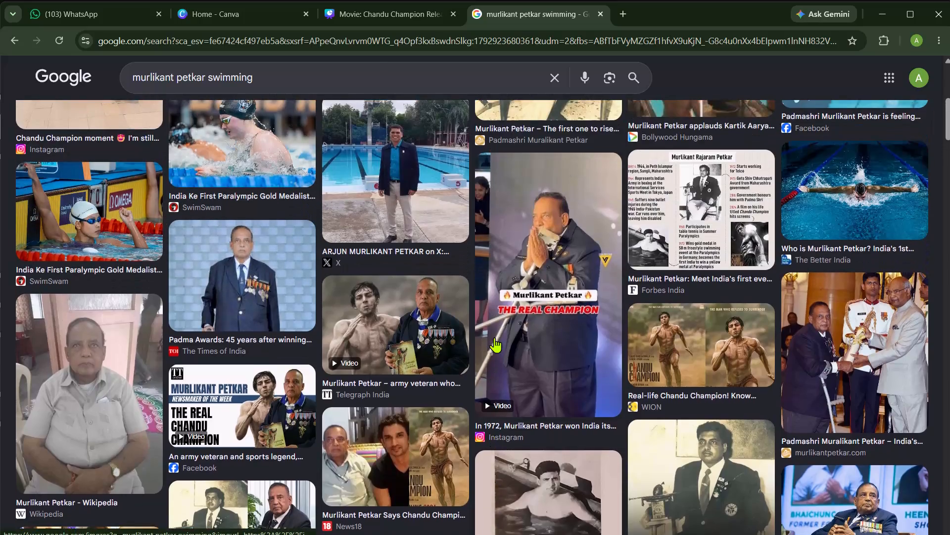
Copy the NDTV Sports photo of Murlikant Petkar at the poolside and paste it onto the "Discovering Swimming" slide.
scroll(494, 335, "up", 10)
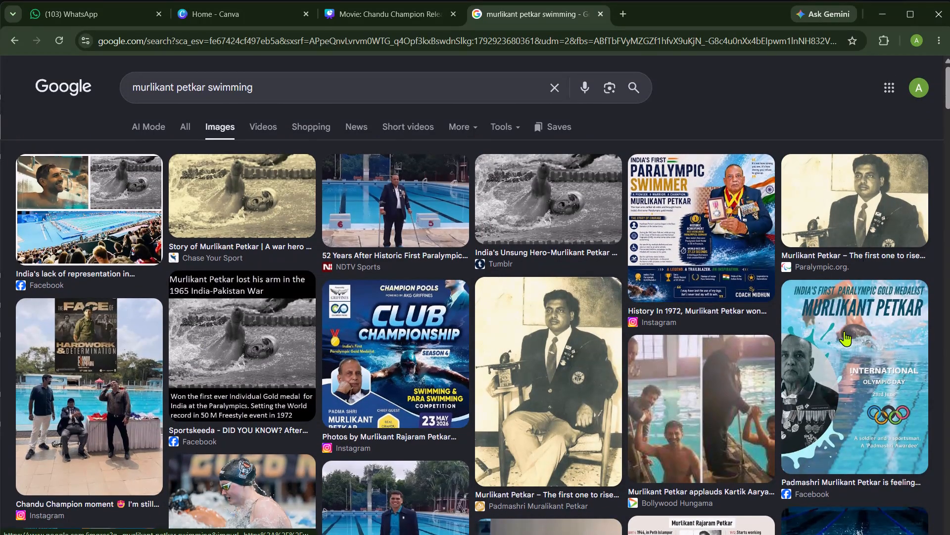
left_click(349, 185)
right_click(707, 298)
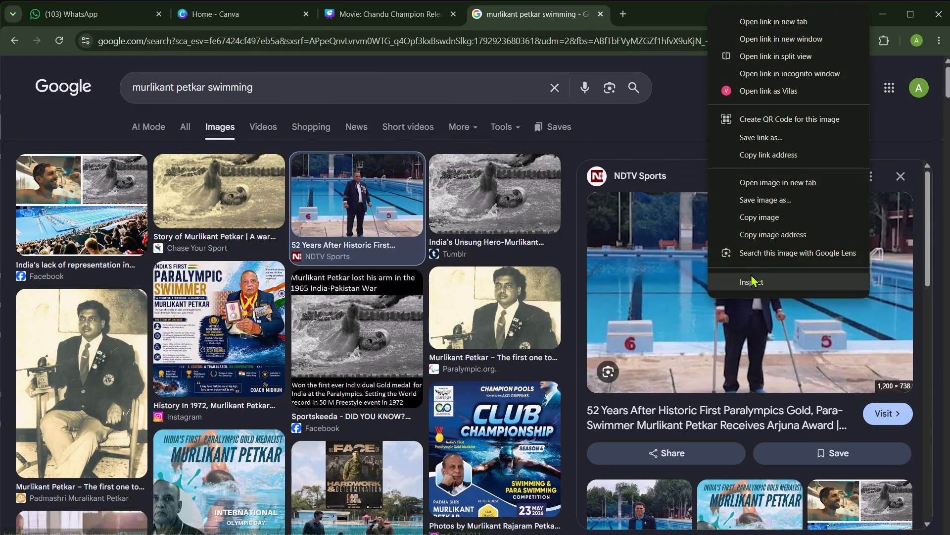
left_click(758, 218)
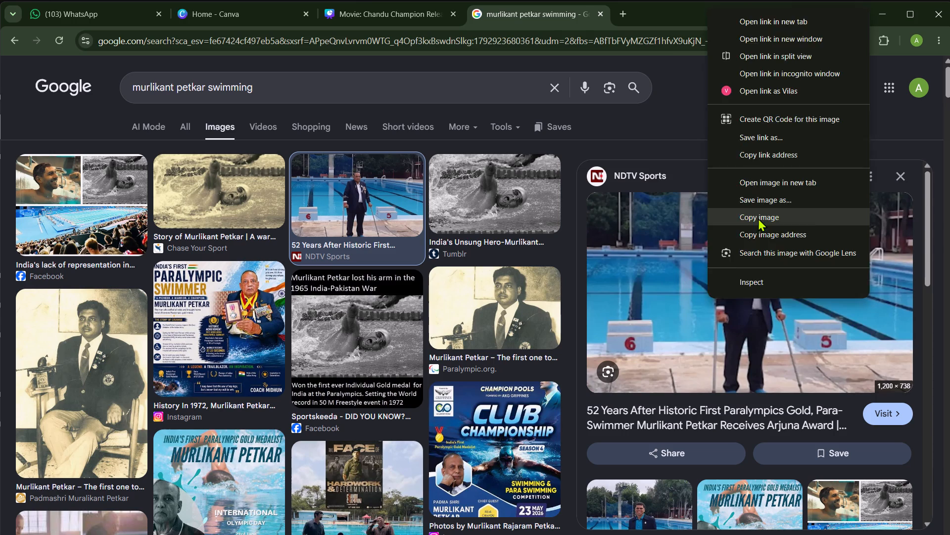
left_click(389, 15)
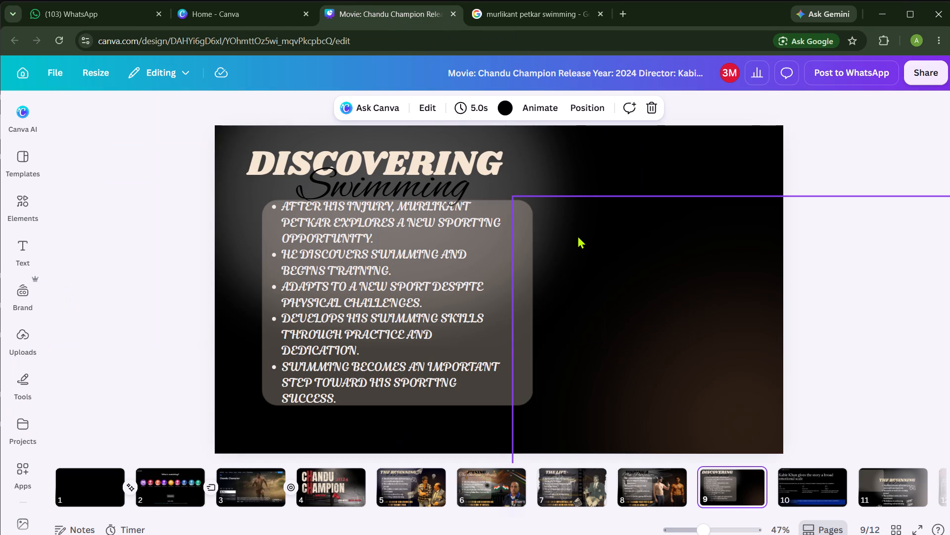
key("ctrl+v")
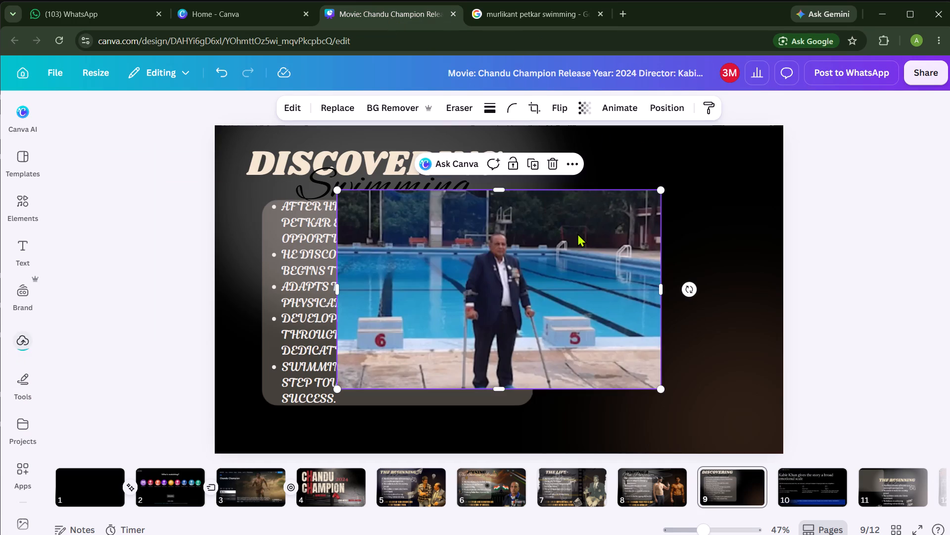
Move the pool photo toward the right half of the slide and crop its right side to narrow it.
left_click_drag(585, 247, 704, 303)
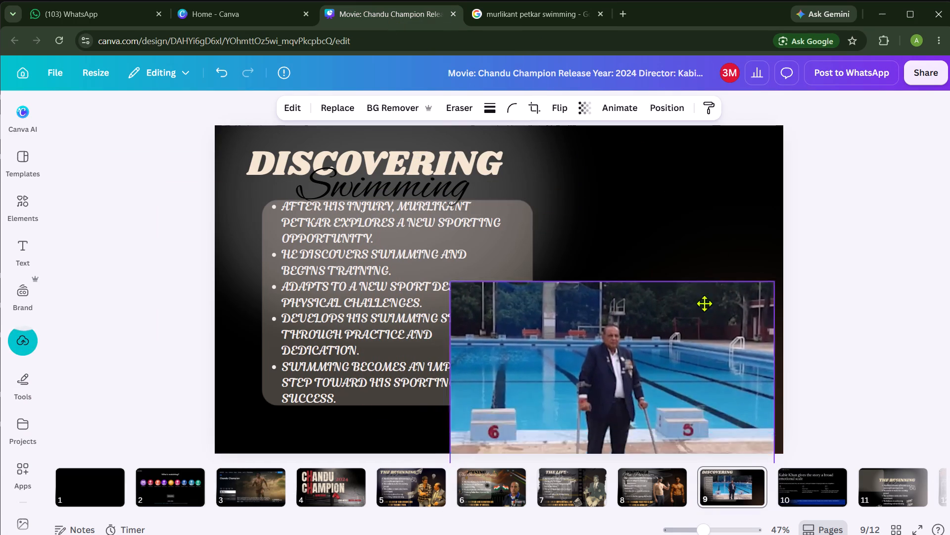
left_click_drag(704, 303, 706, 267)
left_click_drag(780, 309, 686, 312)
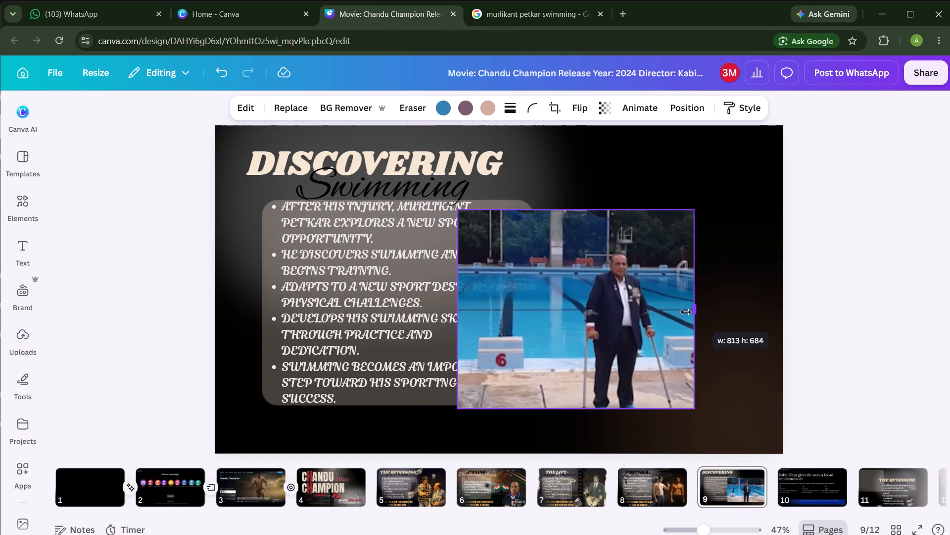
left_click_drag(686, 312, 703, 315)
Shift the rounded translucent panel behind the bullet points slightly to the right.
left_click_drag(453, 310, 535, 315)
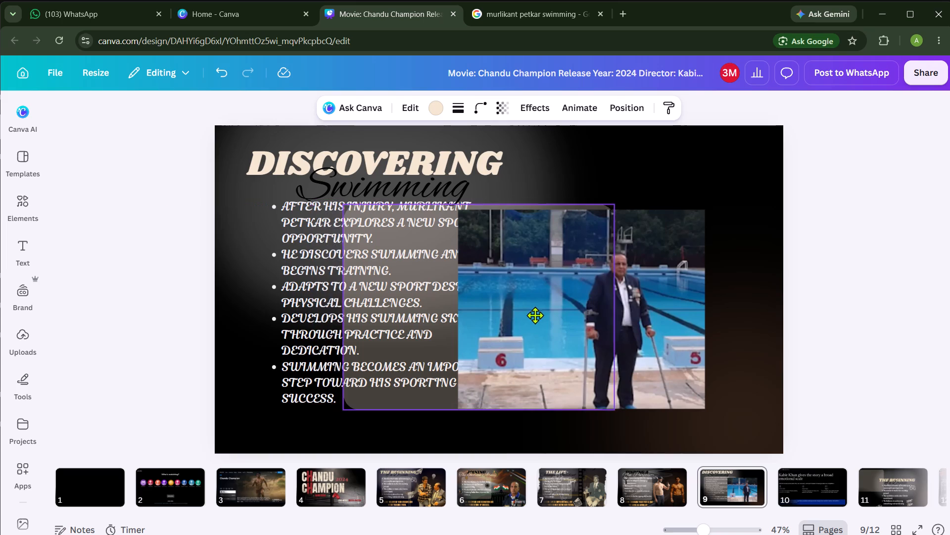
left_click_drag(535, 315, 458, 317)
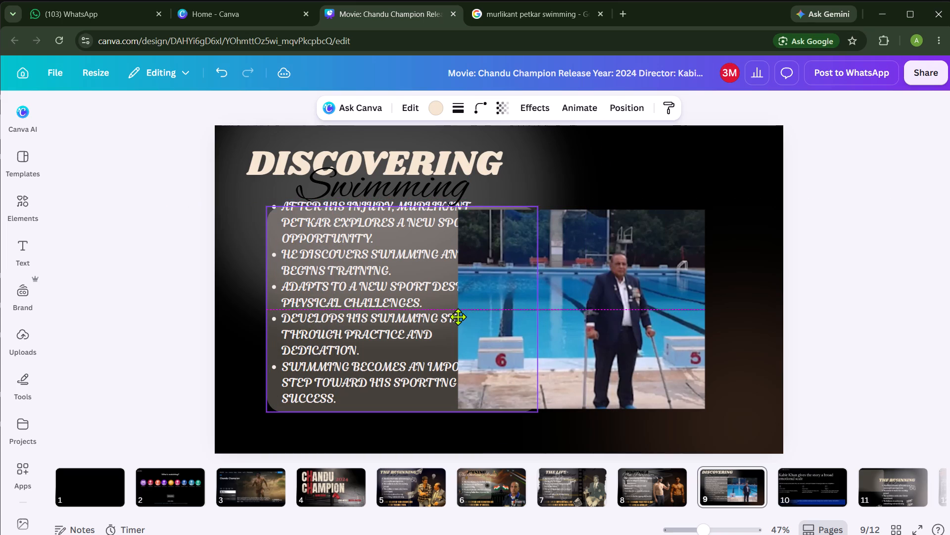
left_click_drag(458, 317, 458, 312)
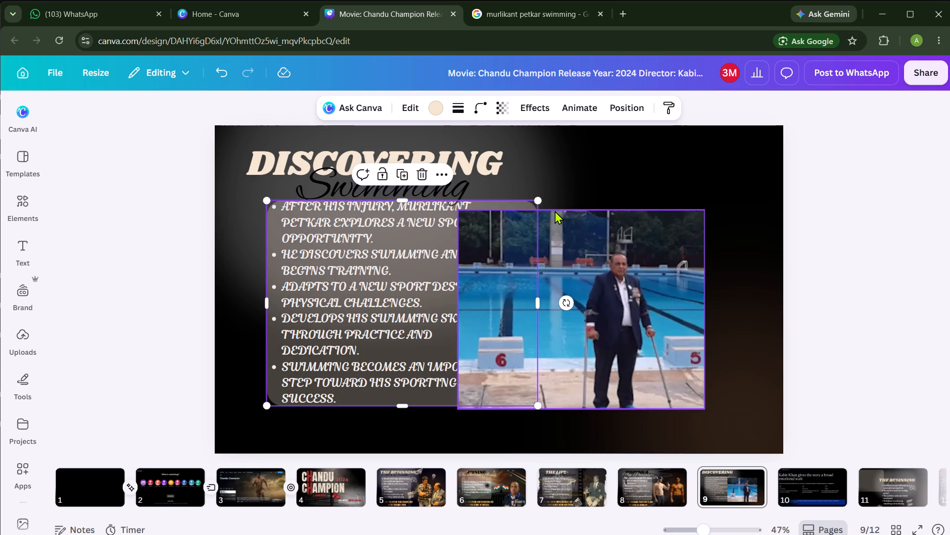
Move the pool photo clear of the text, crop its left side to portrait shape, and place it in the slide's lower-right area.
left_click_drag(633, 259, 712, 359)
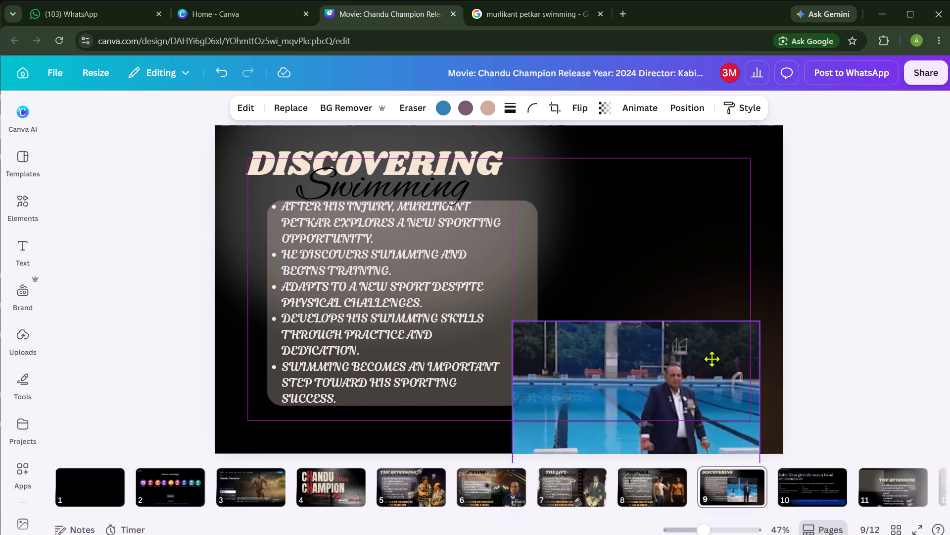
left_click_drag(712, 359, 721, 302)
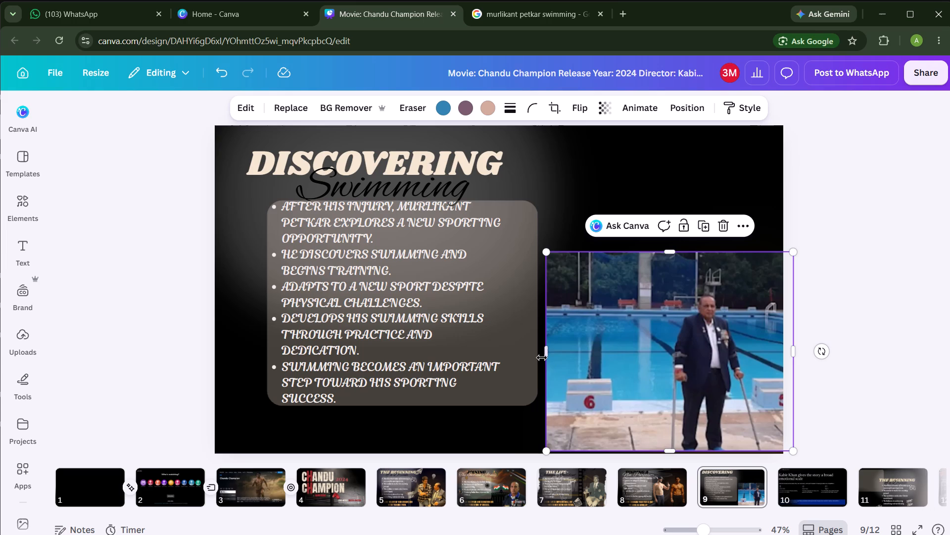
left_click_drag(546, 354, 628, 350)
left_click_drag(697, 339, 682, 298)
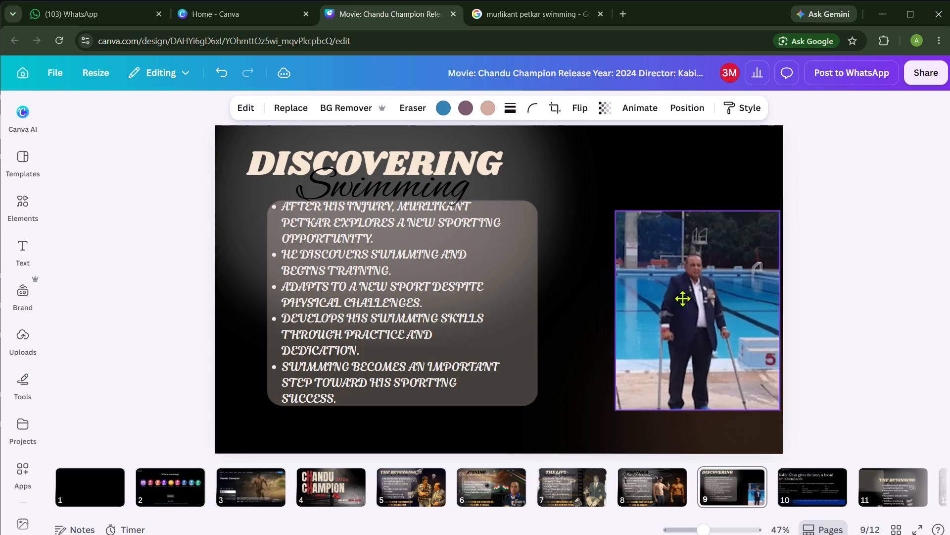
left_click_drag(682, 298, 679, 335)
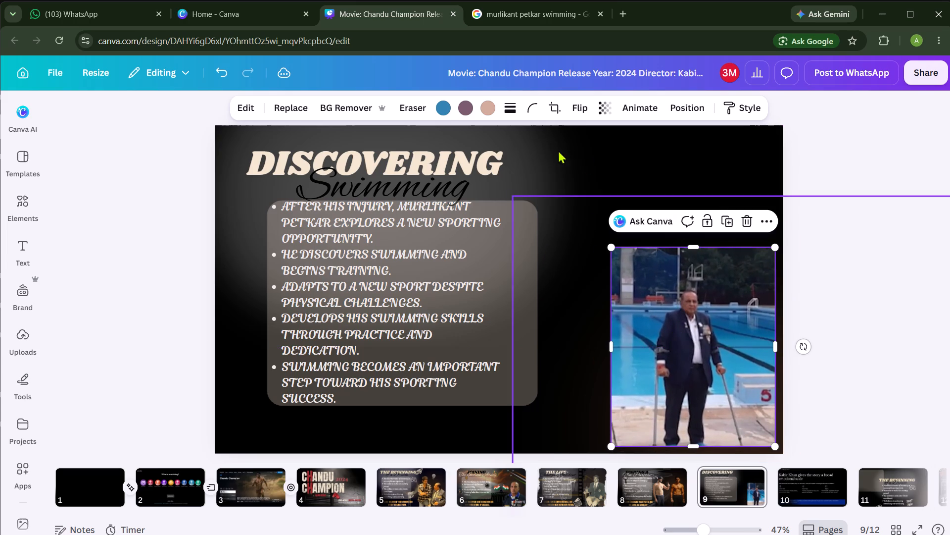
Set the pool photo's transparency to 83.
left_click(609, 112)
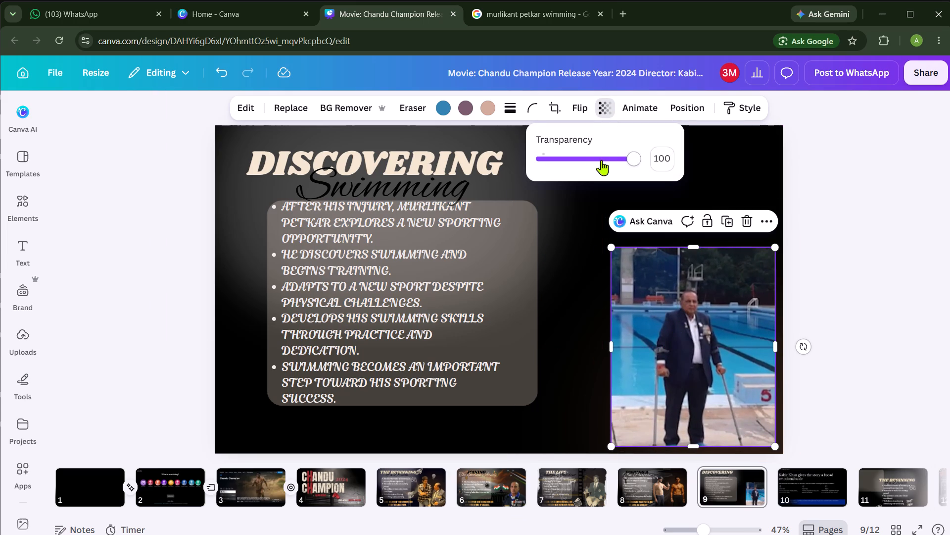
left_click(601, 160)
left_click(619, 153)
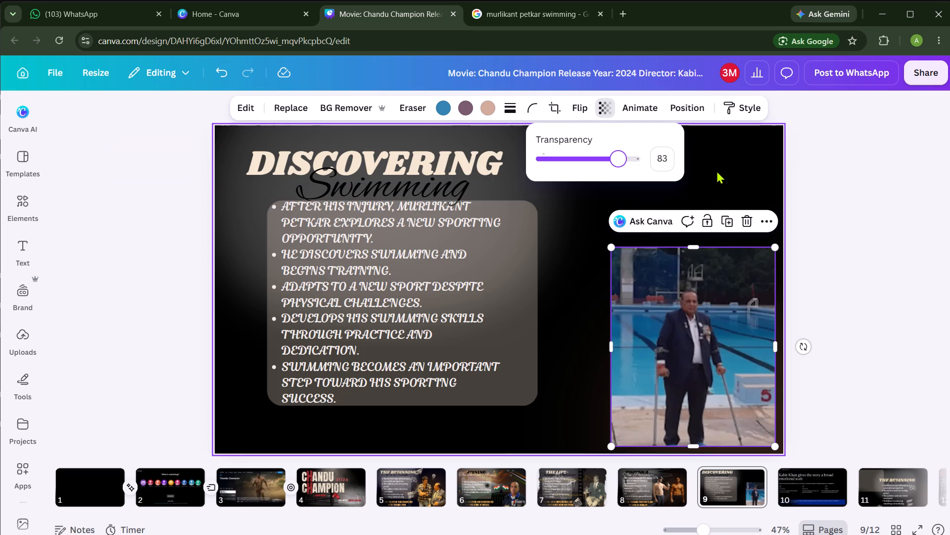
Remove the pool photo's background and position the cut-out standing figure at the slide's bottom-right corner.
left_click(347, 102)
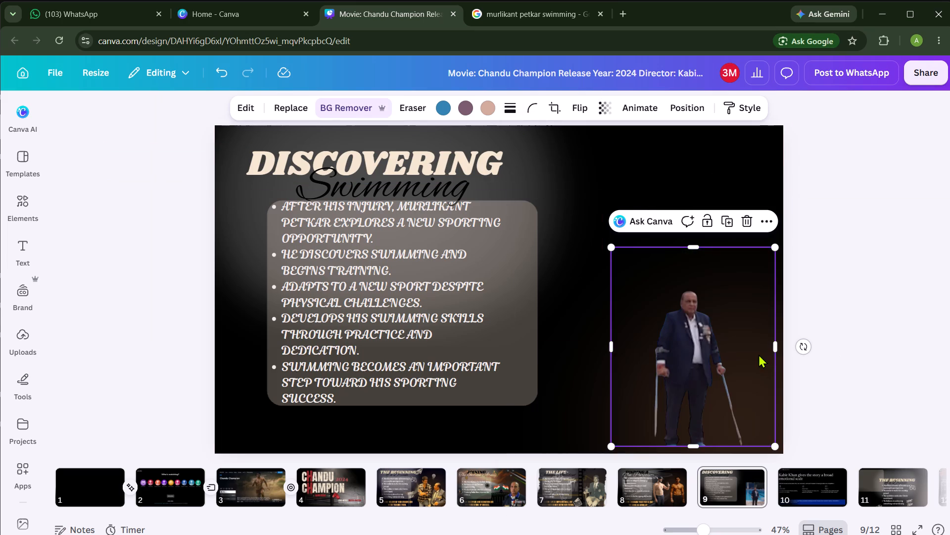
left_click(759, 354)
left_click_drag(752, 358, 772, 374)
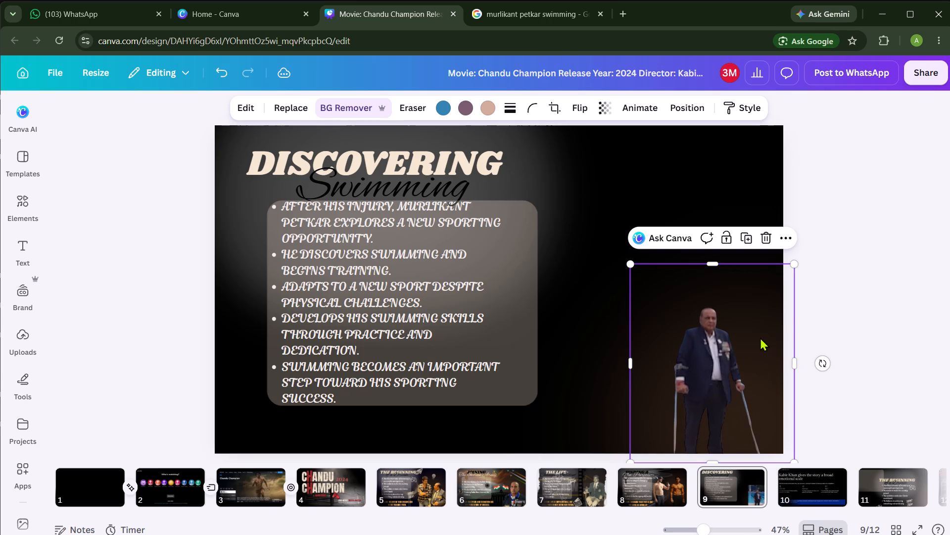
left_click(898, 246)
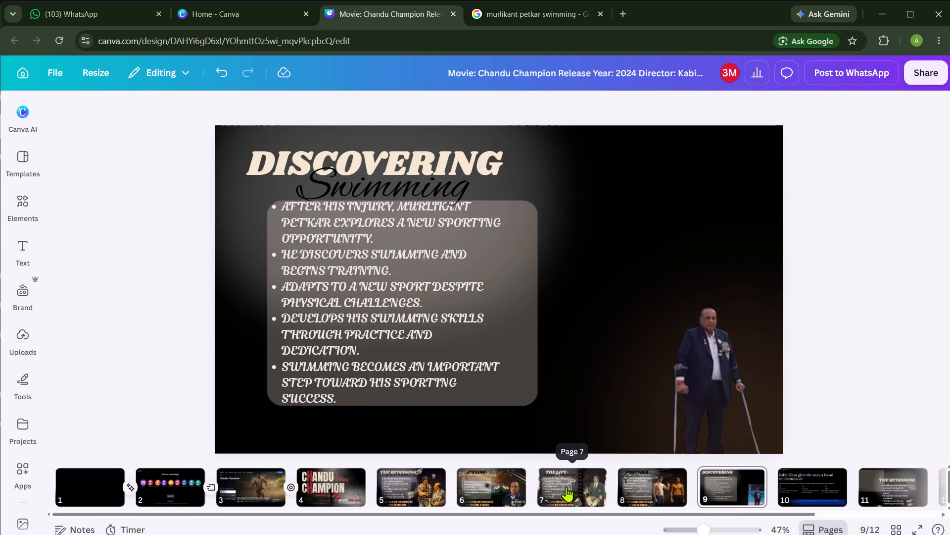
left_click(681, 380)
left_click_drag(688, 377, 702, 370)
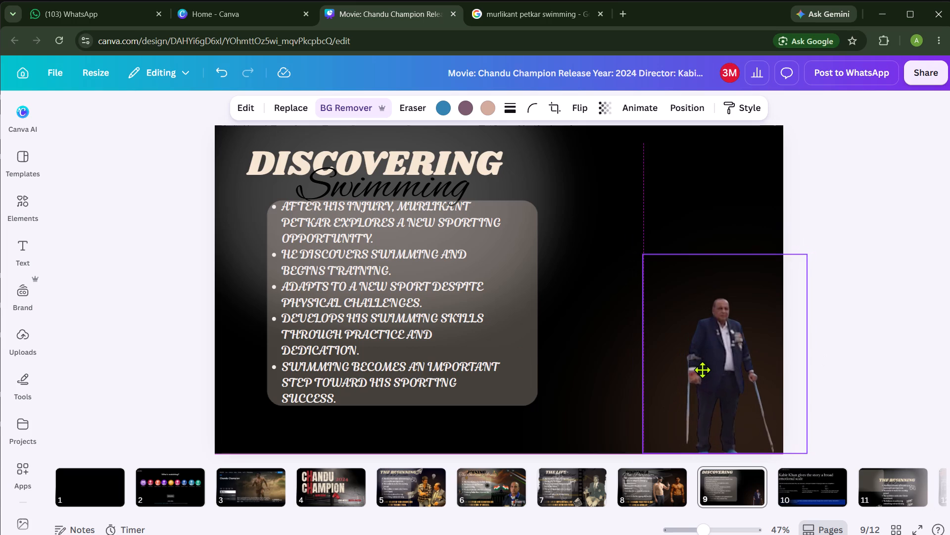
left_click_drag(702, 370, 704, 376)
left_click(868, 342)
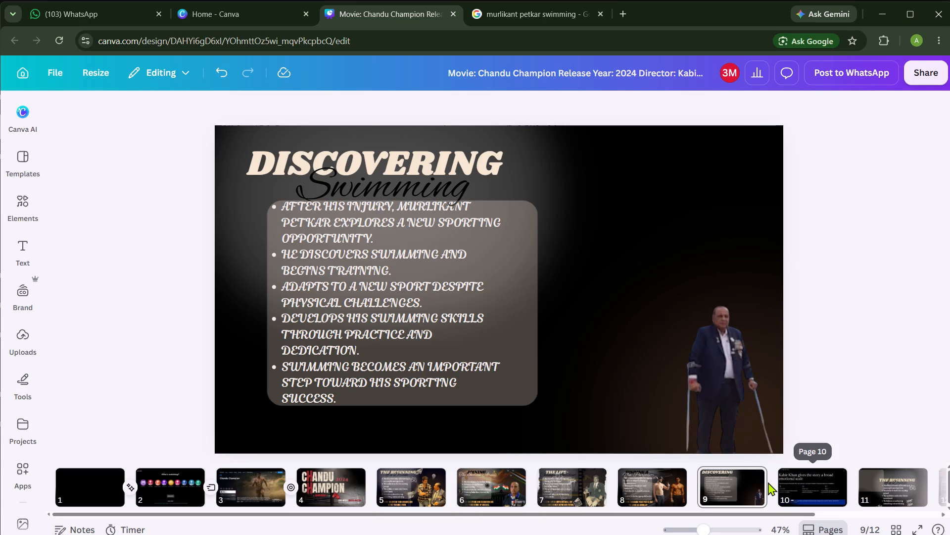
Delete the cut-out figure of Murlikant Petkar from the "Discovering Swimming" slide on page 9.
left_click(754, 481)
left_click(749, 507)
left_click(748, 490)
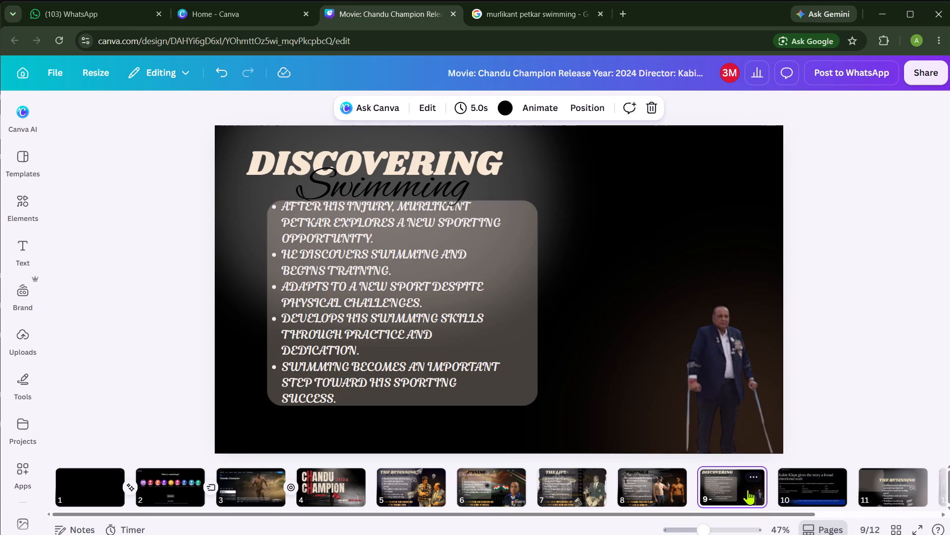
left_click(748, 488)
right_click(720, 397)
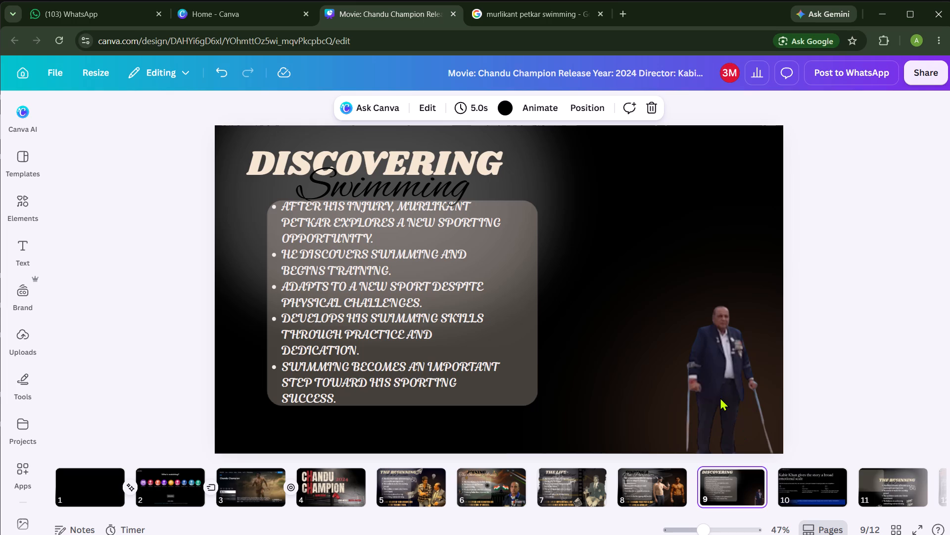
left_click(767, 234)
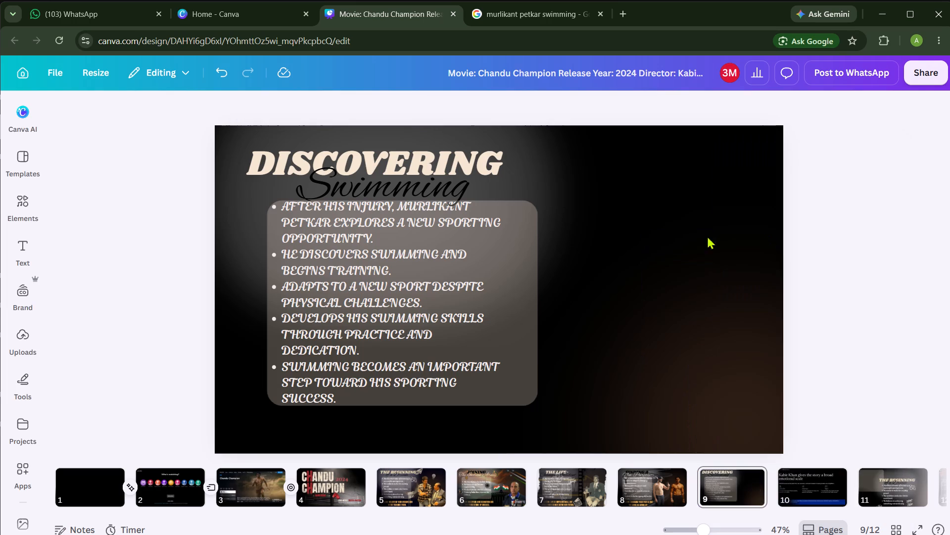
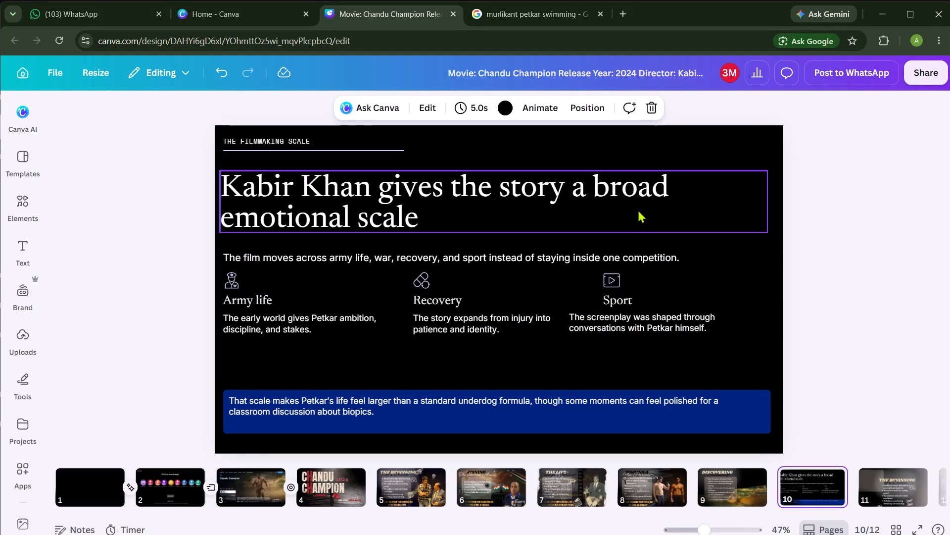
Move the "Kabir Khan gives the story a broad emotional scale" heading slightly higher on page 10.
left_click_drag(637, 208, 637, 198)
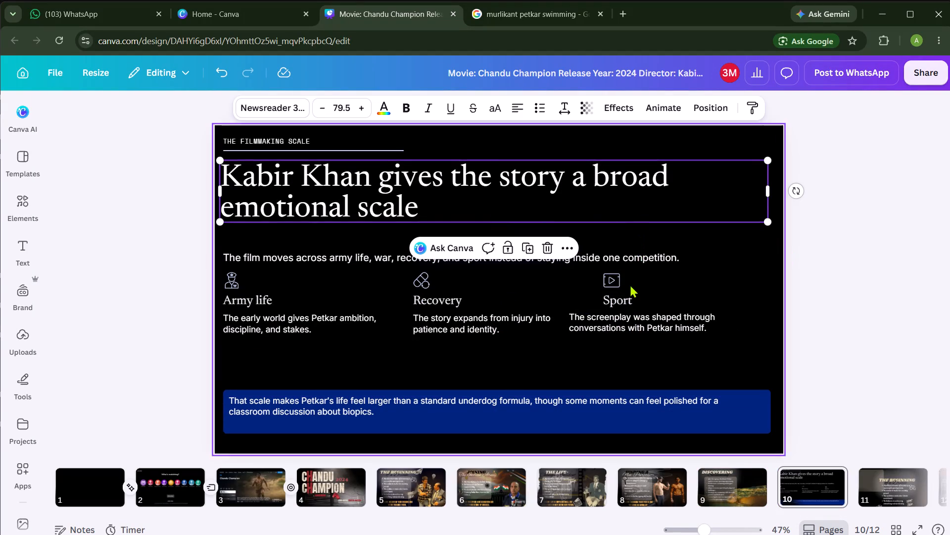
Review the "Discovering Swimming" slide on page 9 and the earlier slides on pages 6, 5, 4 and 3, ending on the page 4 title slide.
left_click(754, 482)
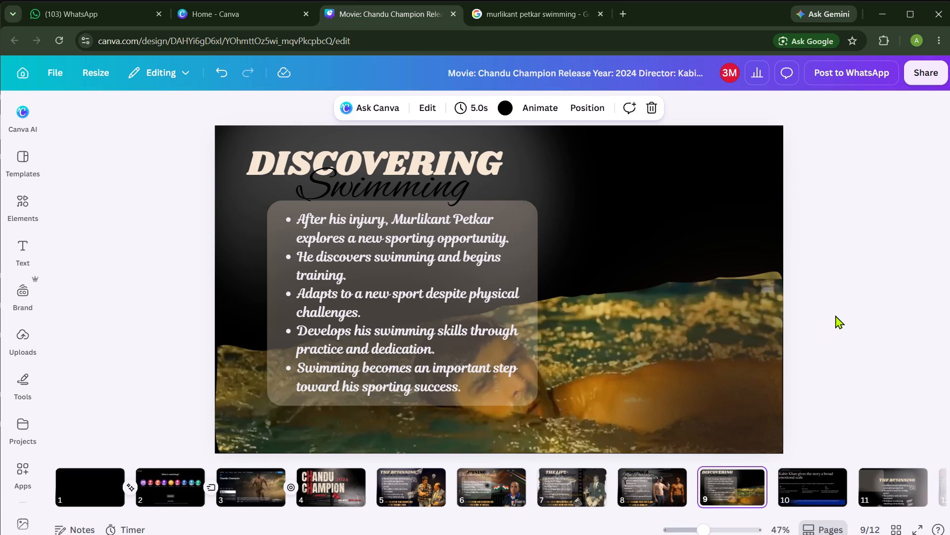
left_click(497, 477)
left_click(413, 480)
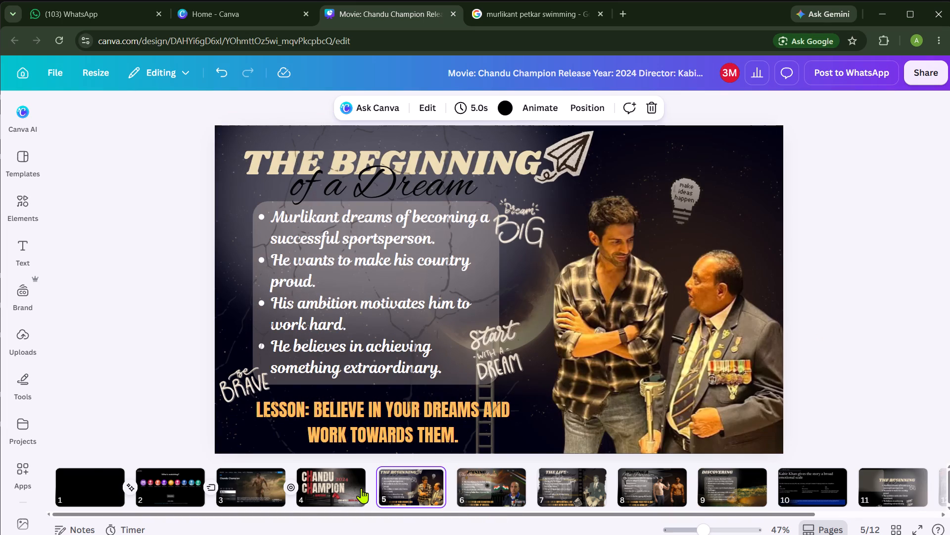
left_click(361, 488)
left_click(247, 475)
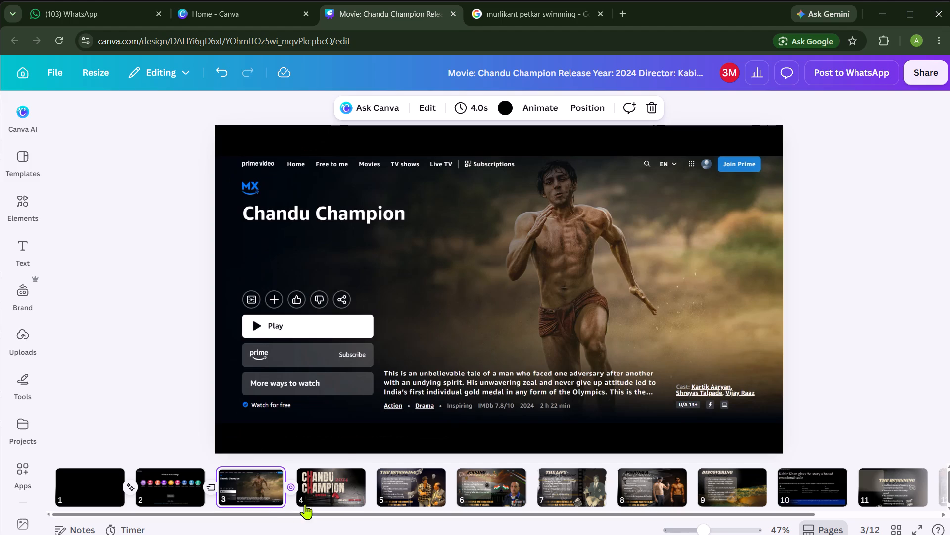
left_click(319, 485)
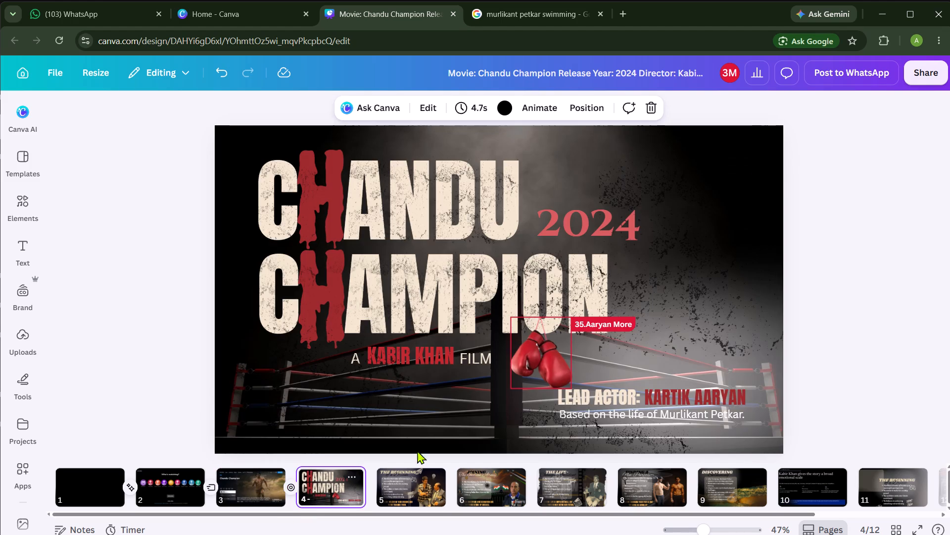
left_click(812, 359)
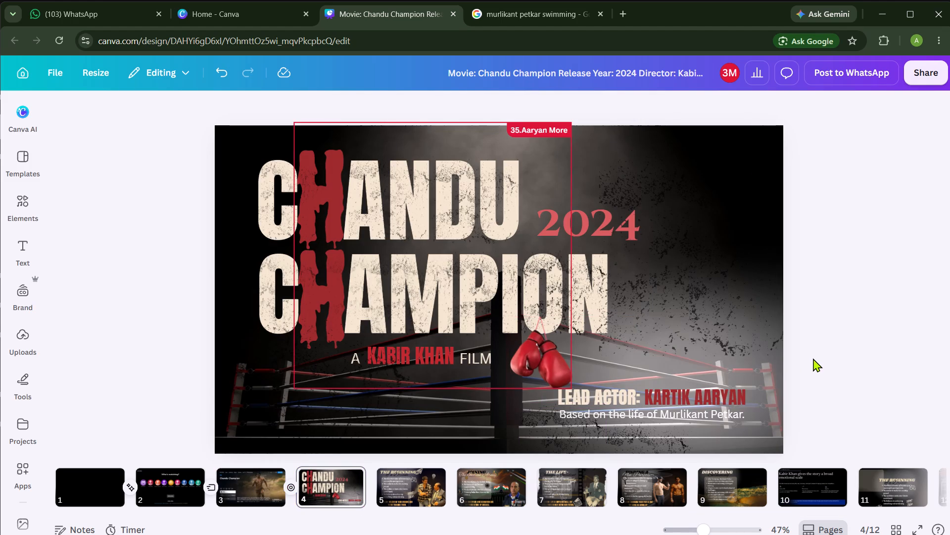
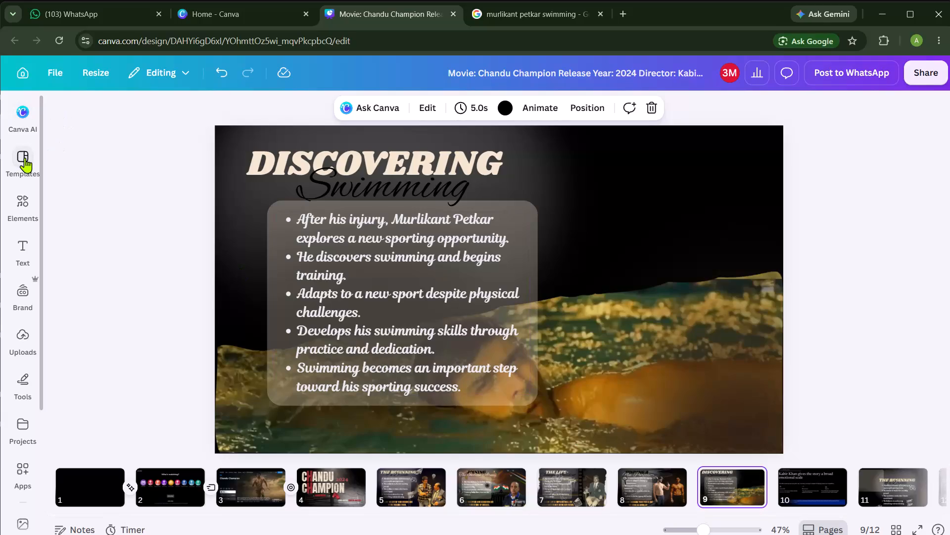
Search the design elements for "swimming" and look through the results.
left_click(25, 162)
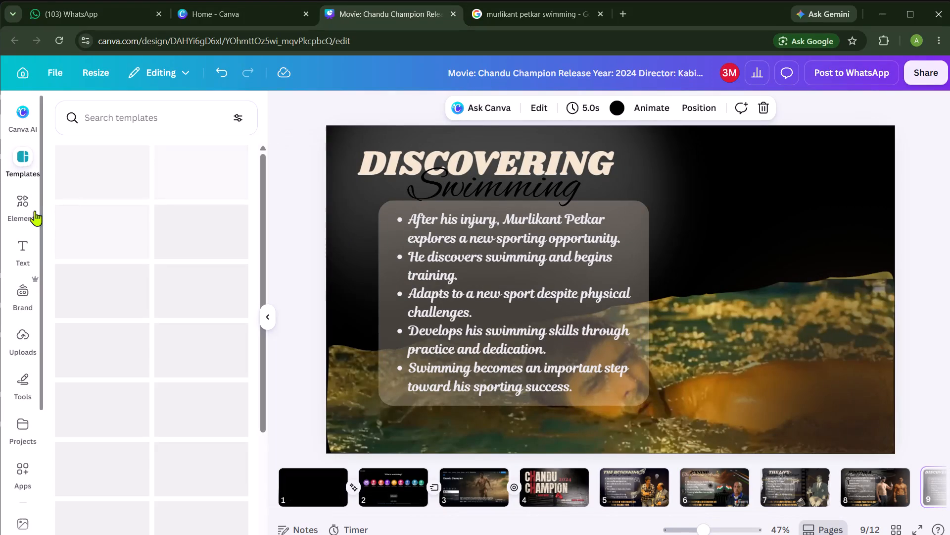
left_click(34, 210)
left_click(134, 115)
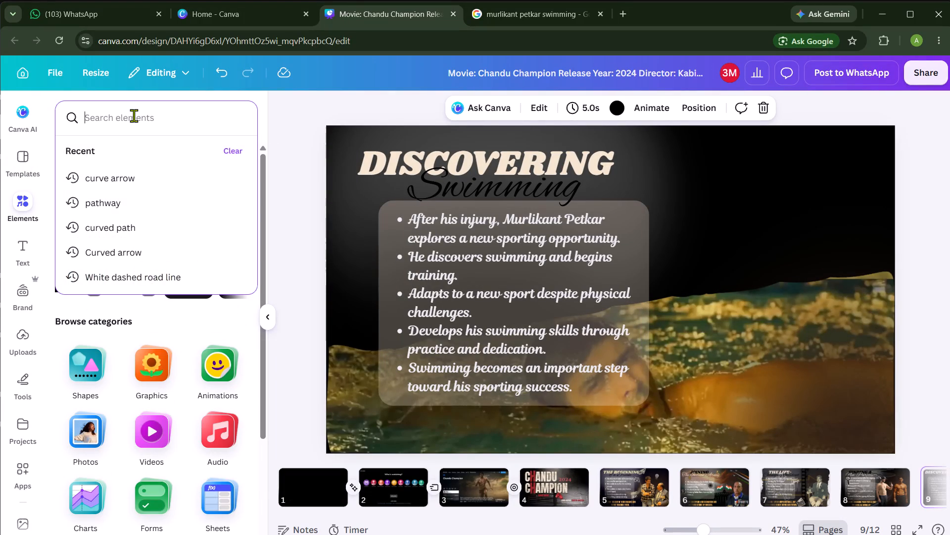
type("swimming")
key("Return")
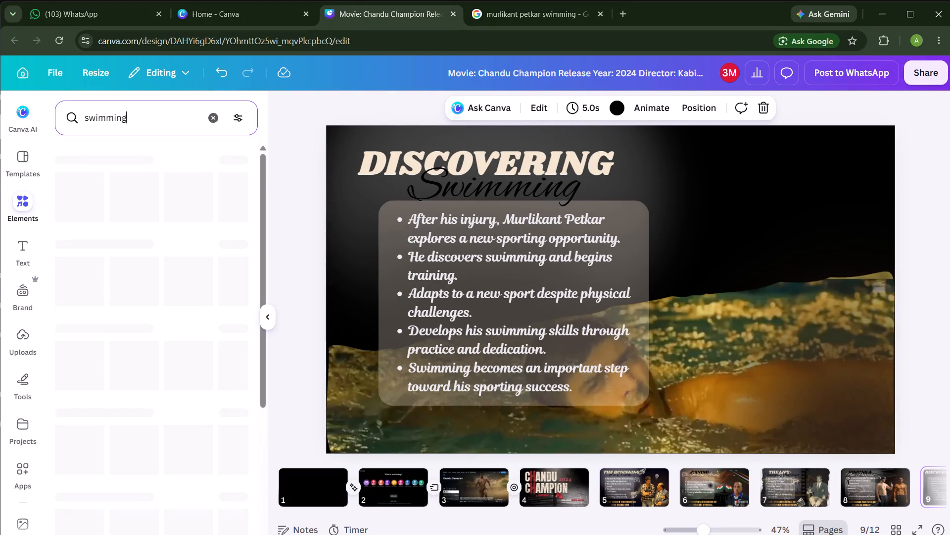
scroll(168, 326, "down", 2)
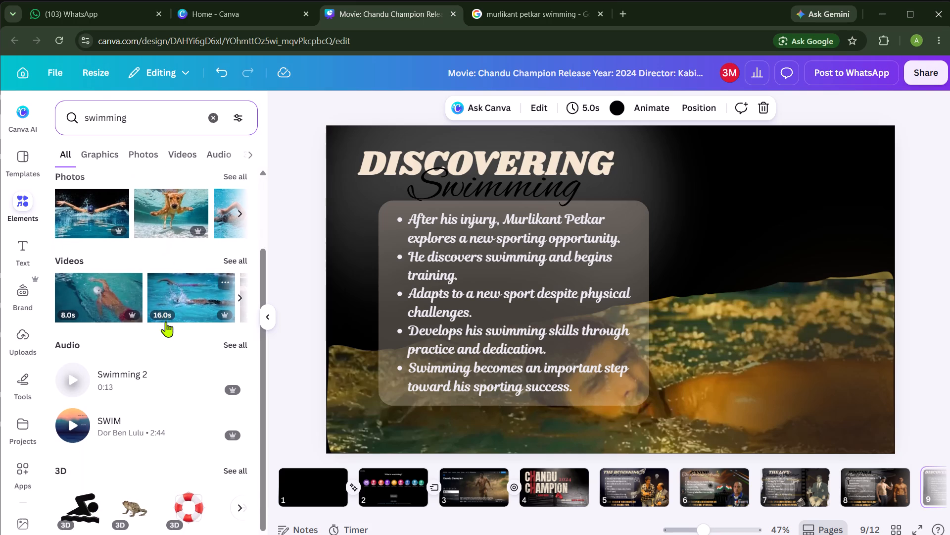
scroll(166, 321, "down", 2)
Search the design elements for "swimming elemets" and browse the suggested graphics, photos, videos and 3D items.
left_click(153, 121)
key("space")
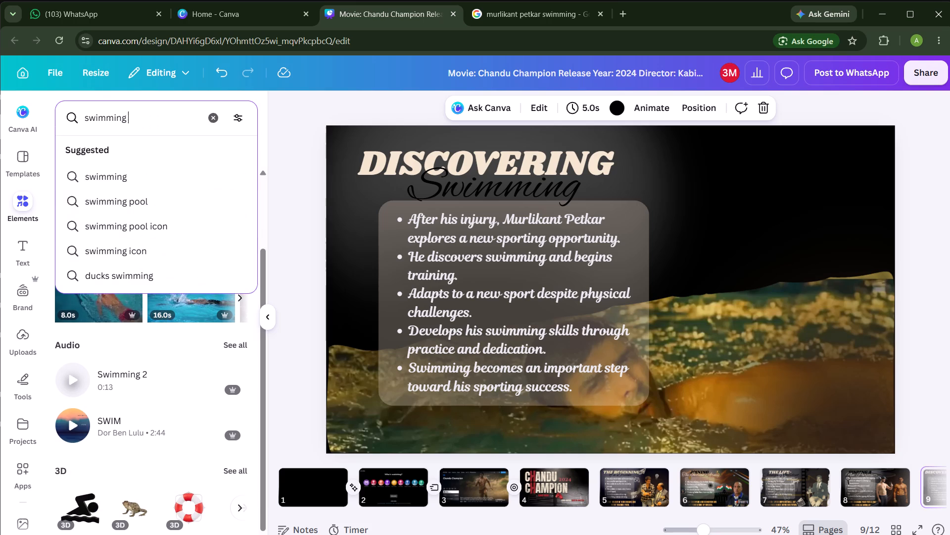
type("eleme")
type("ts")
key("Return")
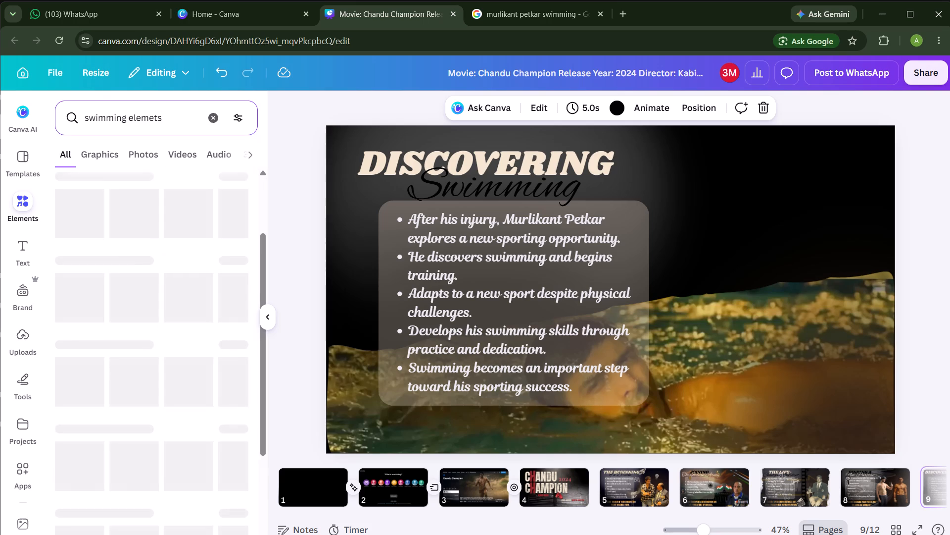
scroll(192, 294, "down", 2)
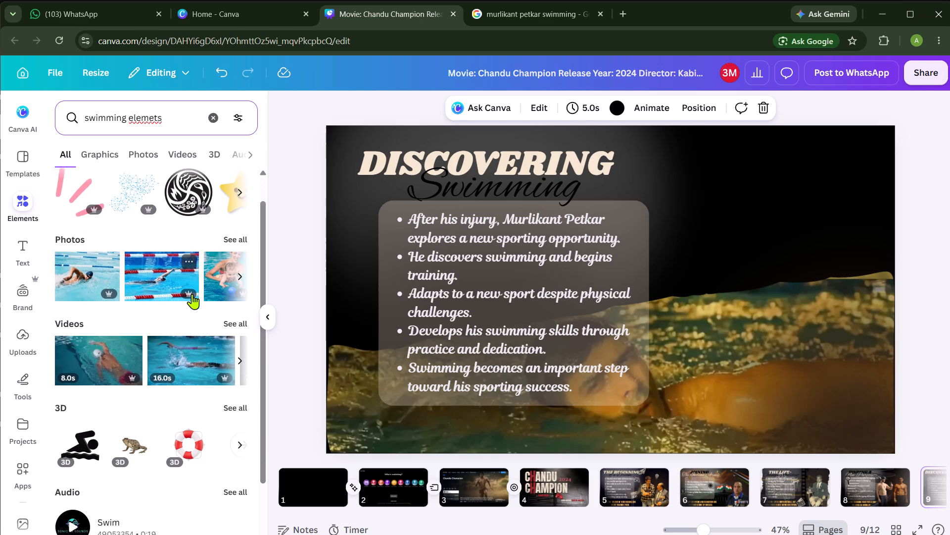
scroll(192, 294, "down", 1)
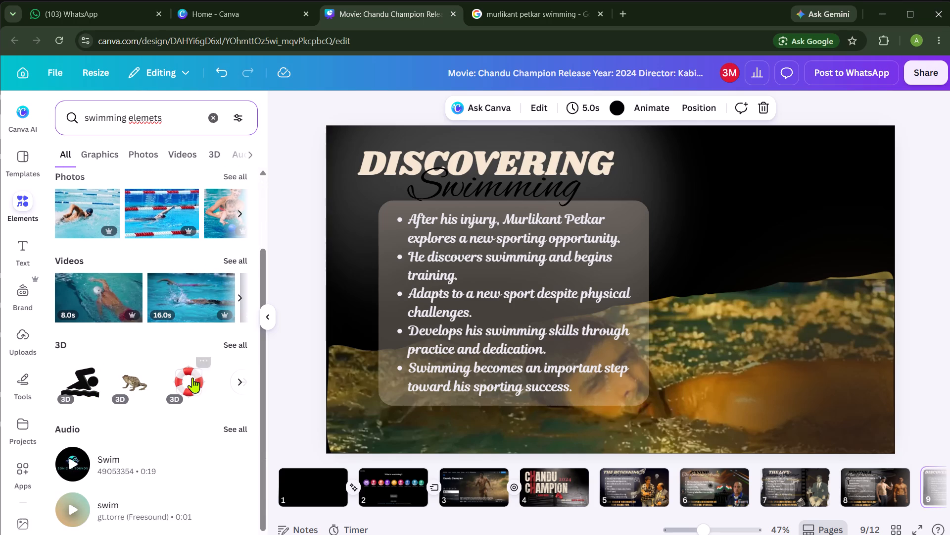
left_click_drag(246, 342, 236, 409)
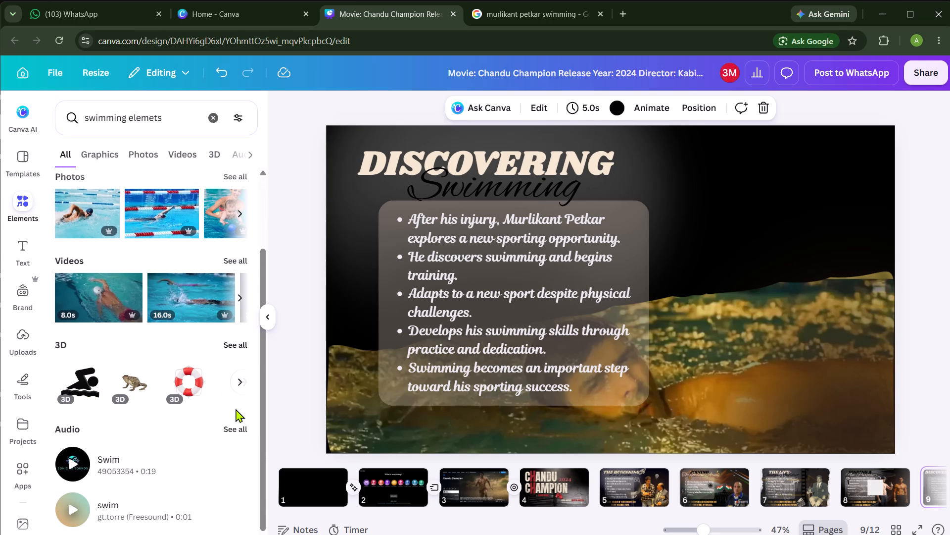
left_click_drag(236, 409, 155, 436)
scroll(156, 436, "down", 6)
scroll(157, 412, "up", 8)
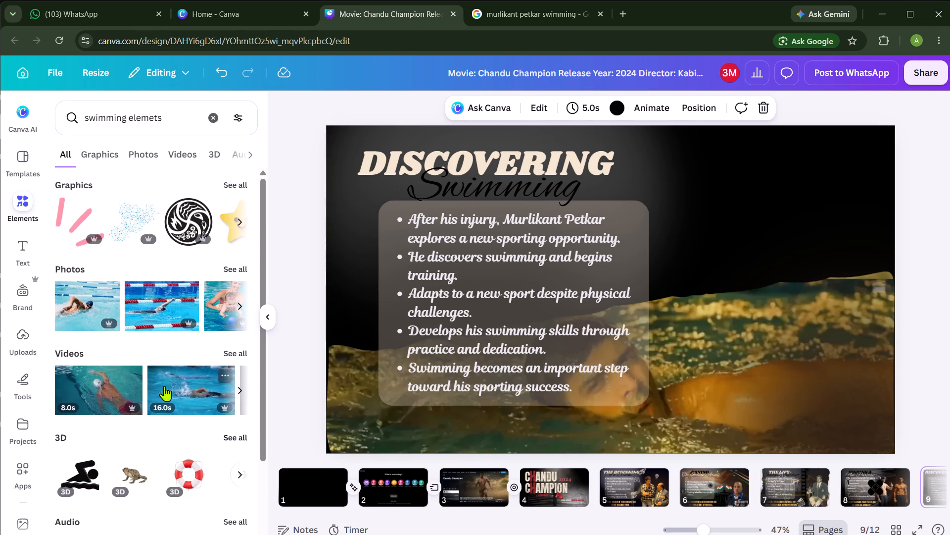
Find the black line-art swimmer above waves among the graphics and place it at the upper right of the page 9 slide.
left_click(233, 187)
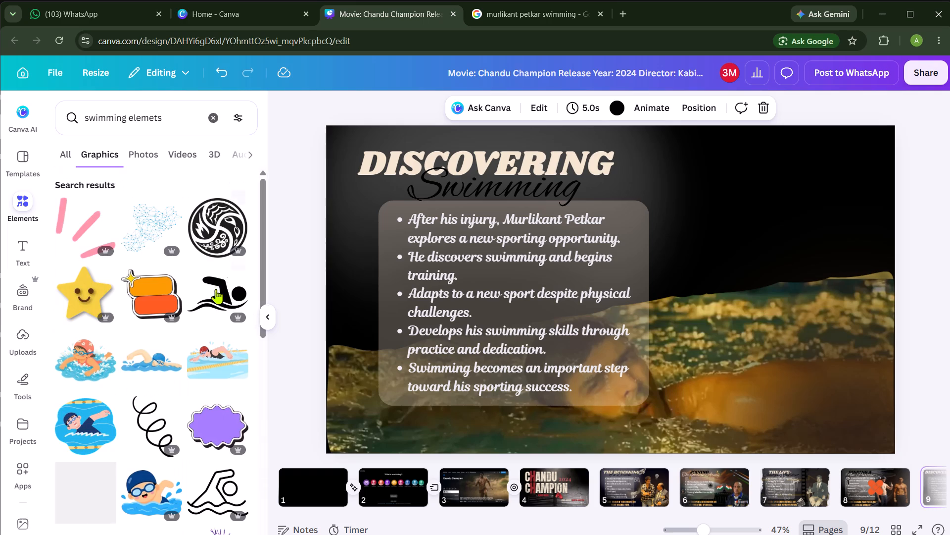
scroll(194, 307, "down", 4)
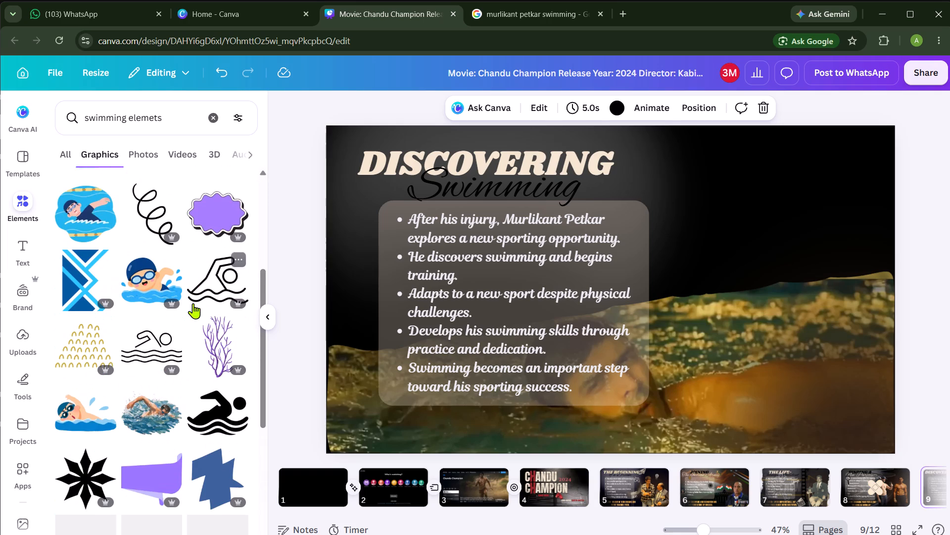
scroll(193, 301, "down", 2)
left_click_drag(155, 195, 392, 180)
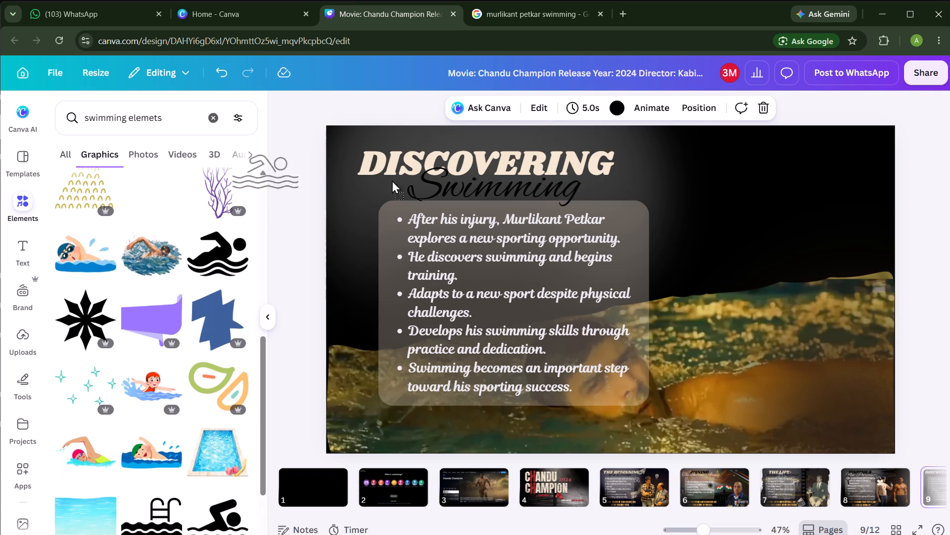
left_click_drag(392, 180, 799, 148)
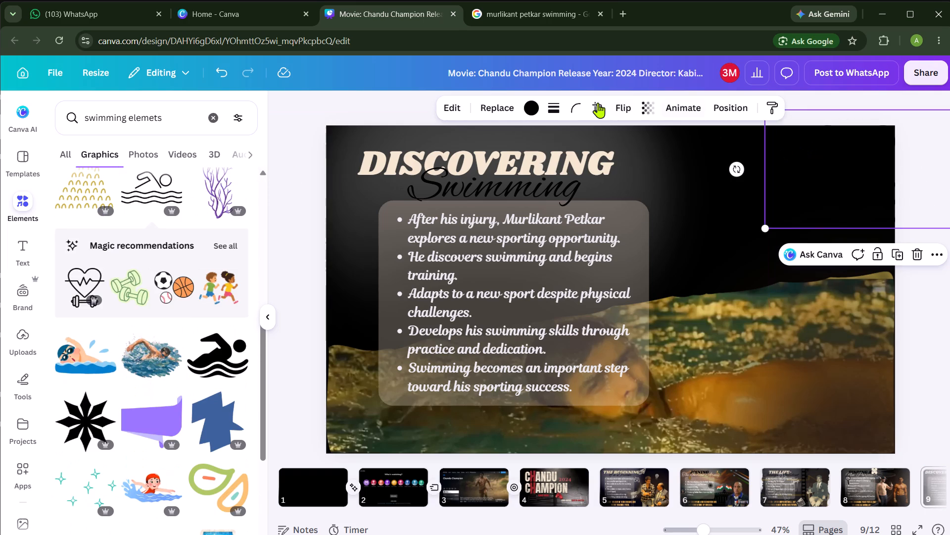
Recolour the line-art swimmer graphic off-white using the existing graphic colours.
left_click(522, 109)
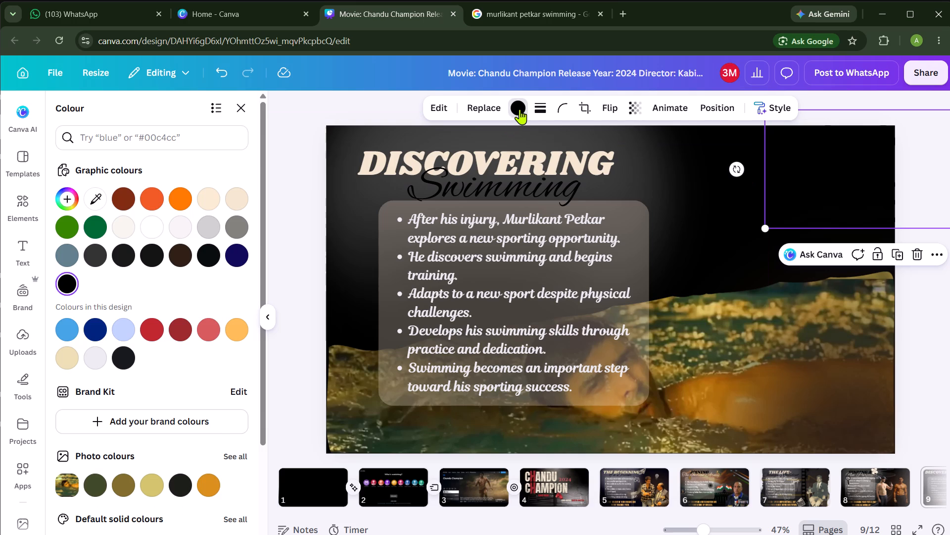
left_click(520, 109)
left_click(520, 109)
left_click(117, 234)
Shrink the swimmer graphic to a small icon and position it near the slide's upper right corner.
left_click_drag(804, 170, 728, 178)
left_click_drag(919, 234, 754, 125)
left_click_drag(727, 136, 860, 148)
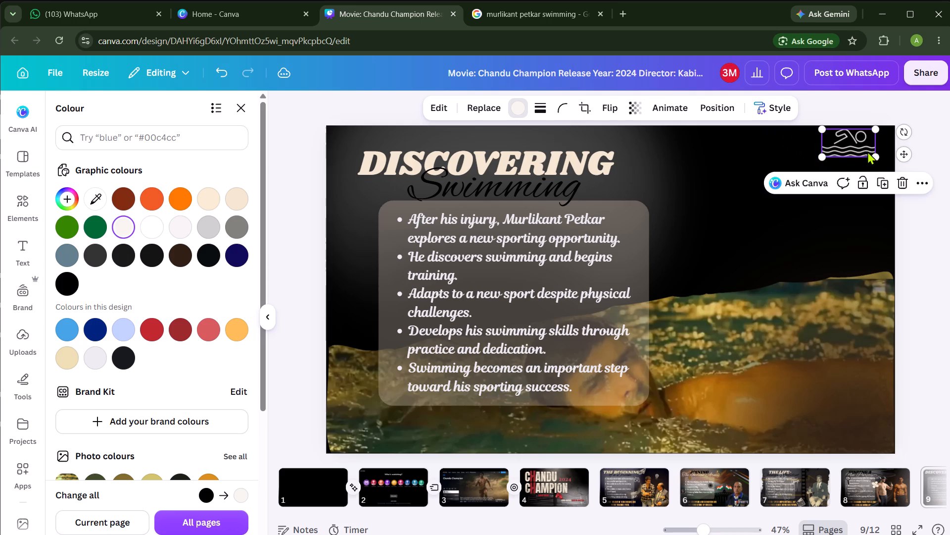
Tilt the swimmer icon clockwise and shift it closer to the slide's upper right corner.
left_click_drag(901, 133, 895, 152)
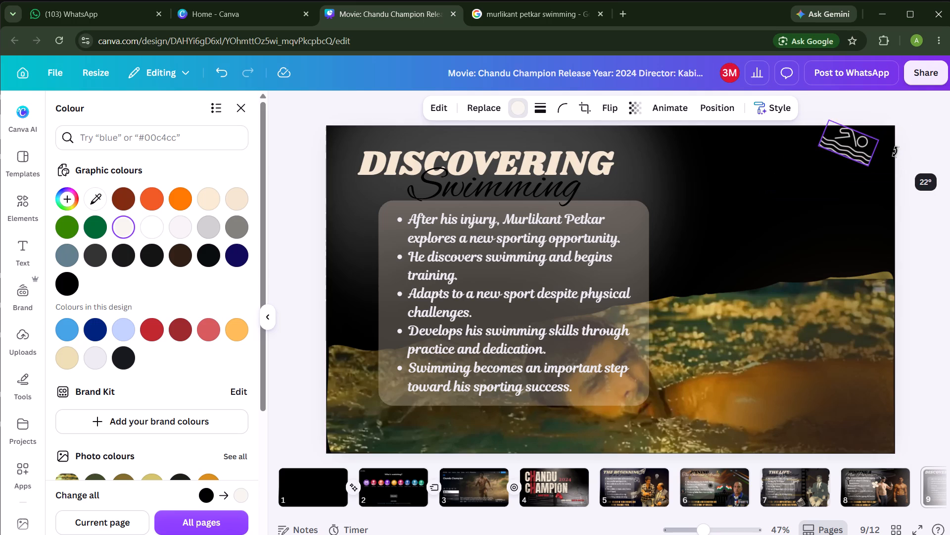
left_click_drag(895, 152, 891, 156)
left_click_drag(863, 152, 883, 154)
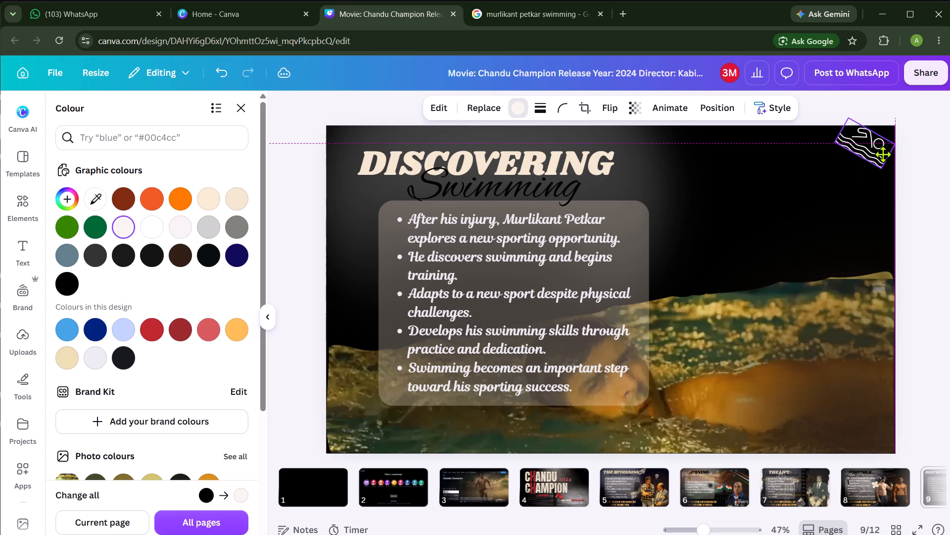
left_click_drag(883, 154, 884, 154)
left_click(935, 145)
left_click(933, 129)
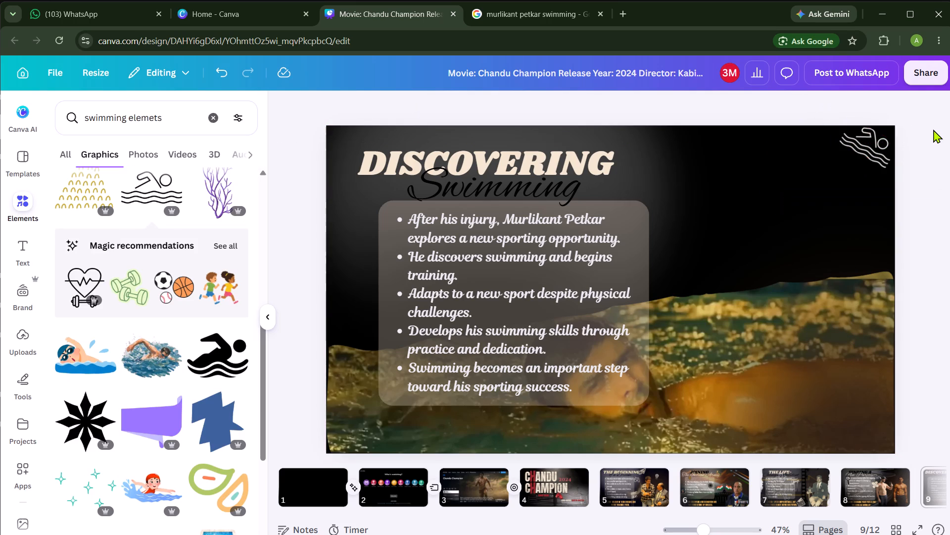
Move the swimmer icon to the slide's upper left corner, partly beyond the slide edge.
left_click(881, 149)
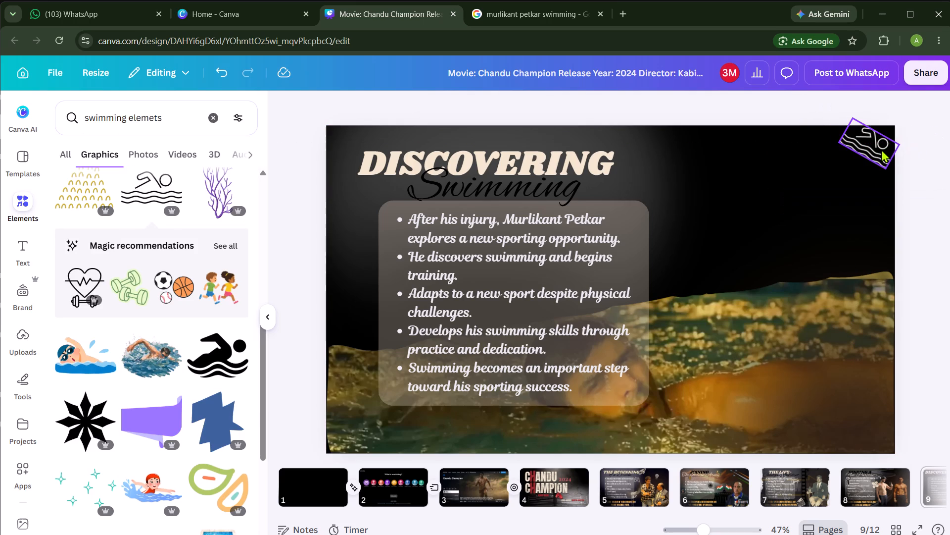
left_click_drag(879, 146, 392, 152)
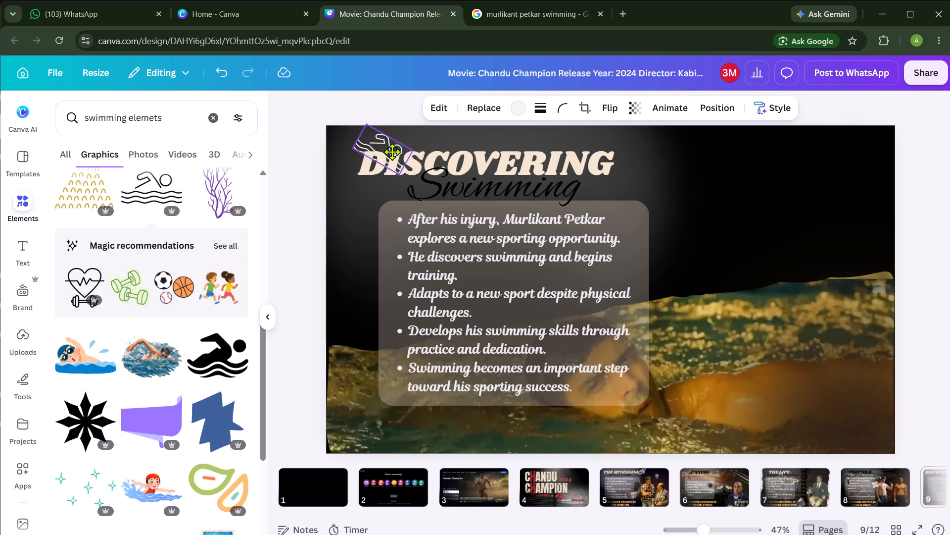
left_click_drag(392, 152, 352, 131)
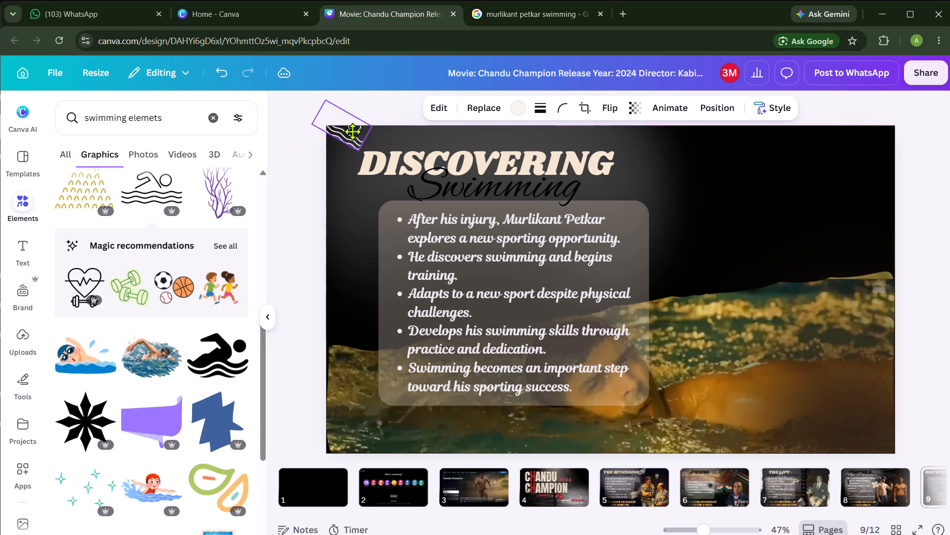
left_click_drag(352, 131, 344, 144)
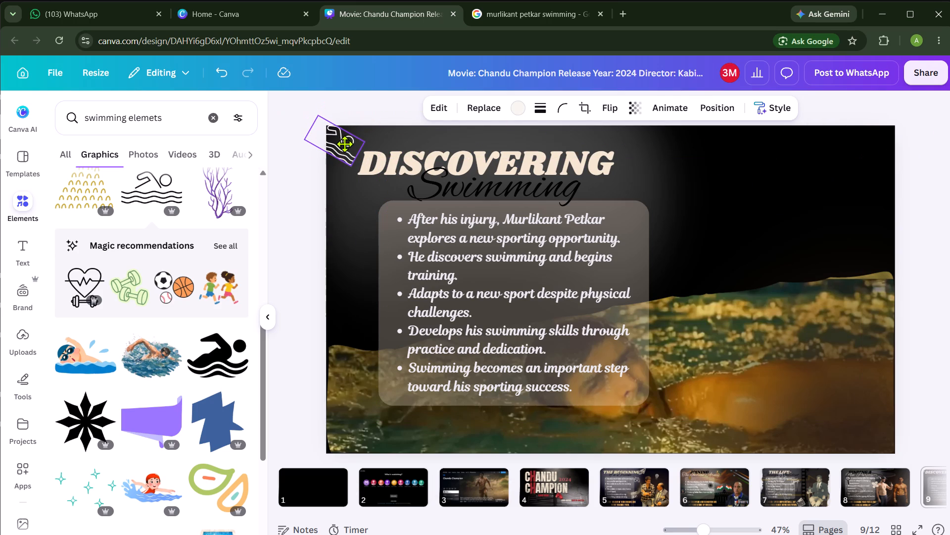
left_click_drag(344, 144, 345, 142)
Nudge the "DISCOVERING" heading slightly to the right.
left_click_drag(343, 165, 349, 163)
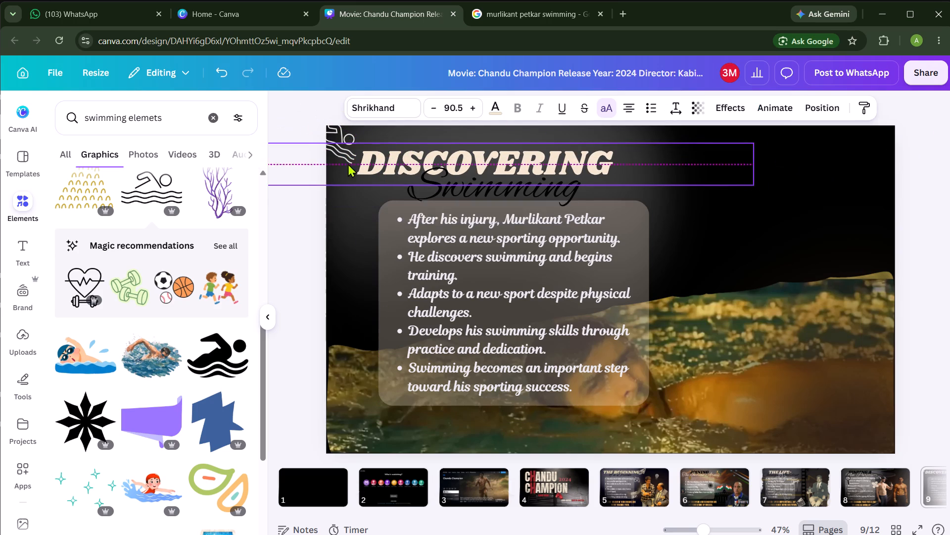
left_click_drag(334, 142, 349, 134)
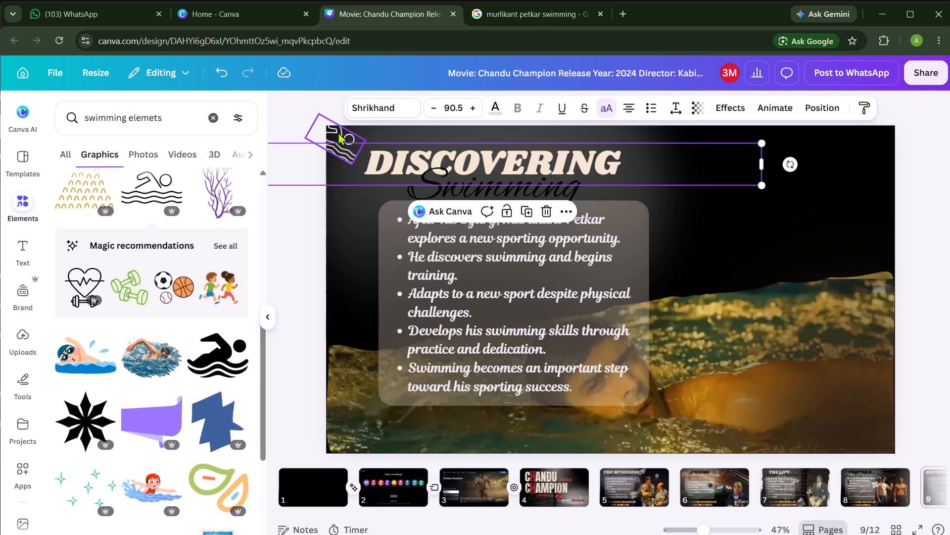
Move the swimmer icon beside the end of the word "Swimming", overlapping the text box's top right corner.
left_click_drag(336, 126, 603, 183)
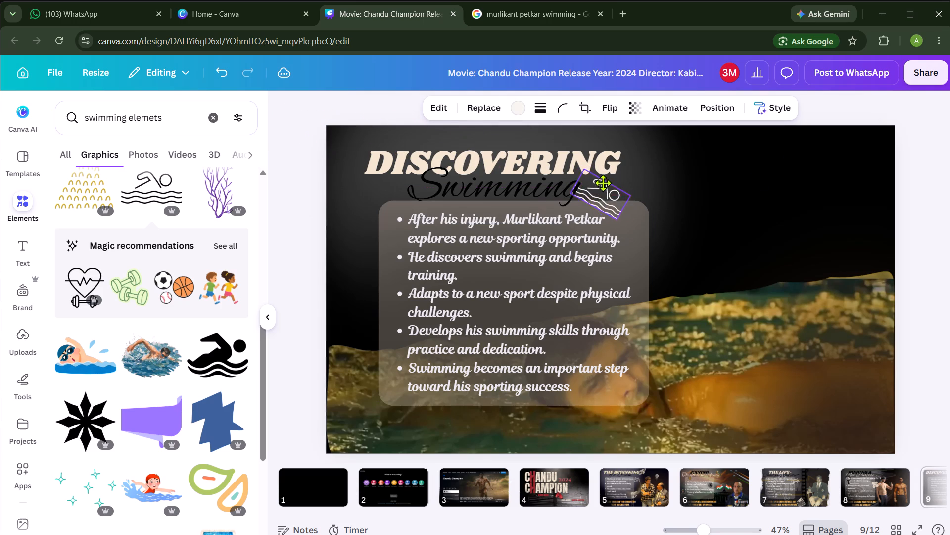
left_click_drag(603, 183, 614, 184)
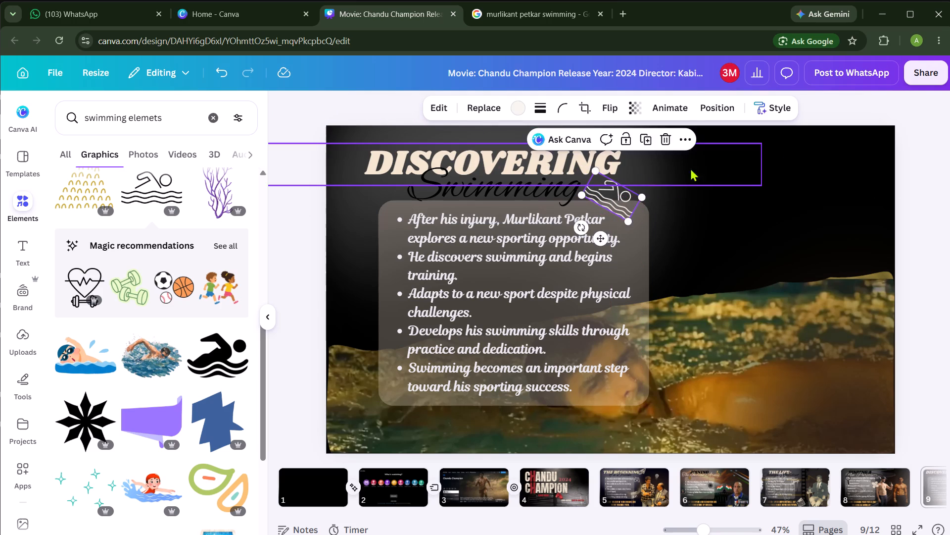
left_click(739, 164)
left_click(623, 201)
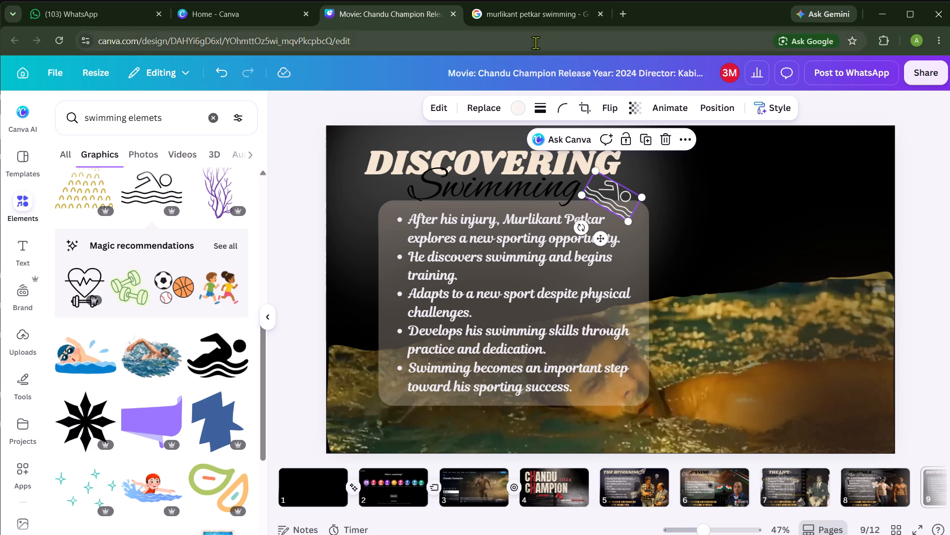
scroll(535, 43, "down", 2)
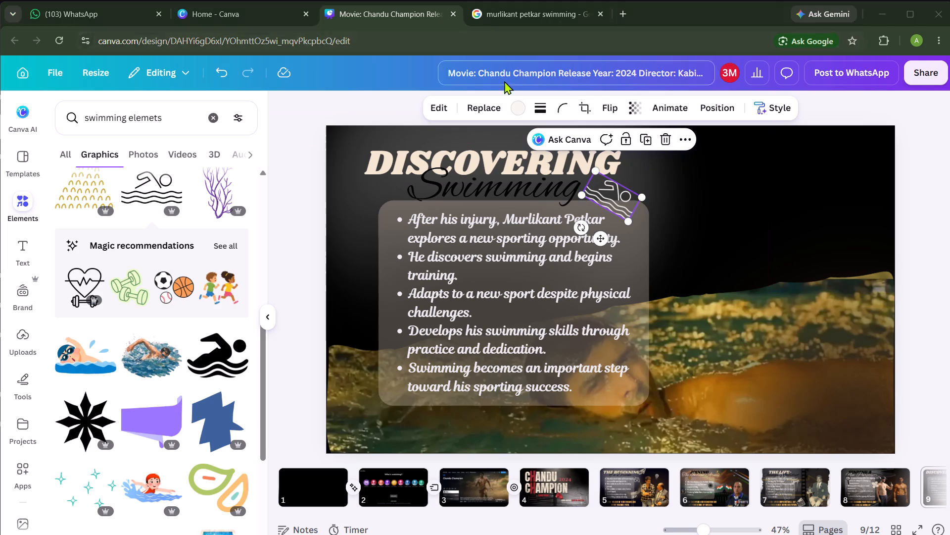
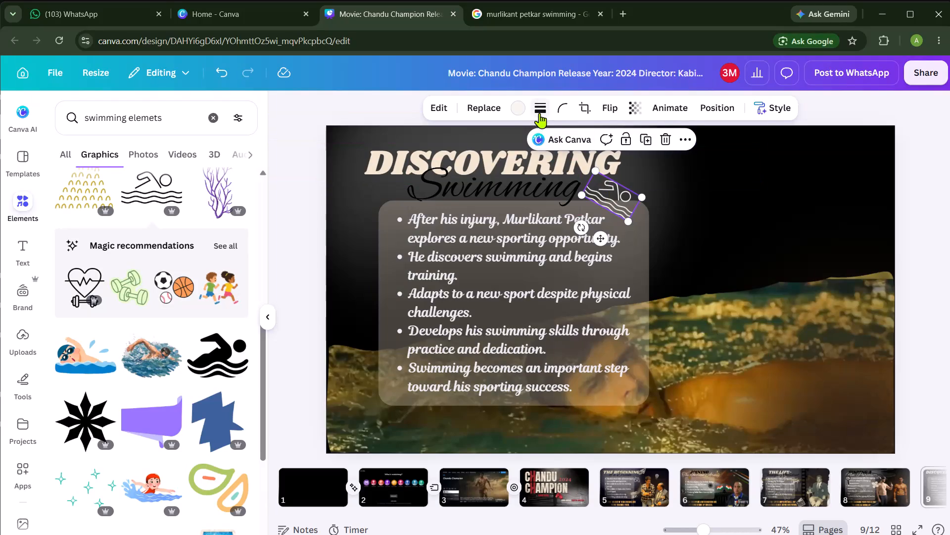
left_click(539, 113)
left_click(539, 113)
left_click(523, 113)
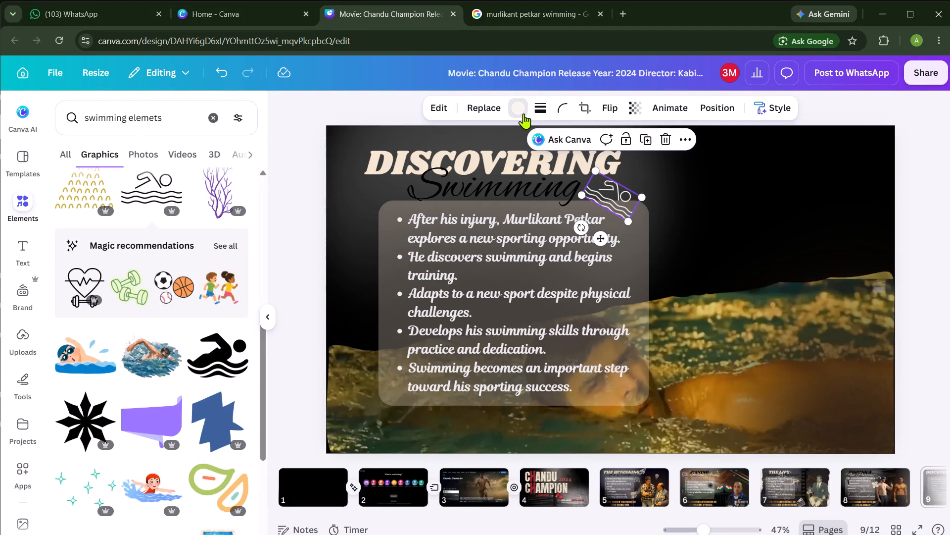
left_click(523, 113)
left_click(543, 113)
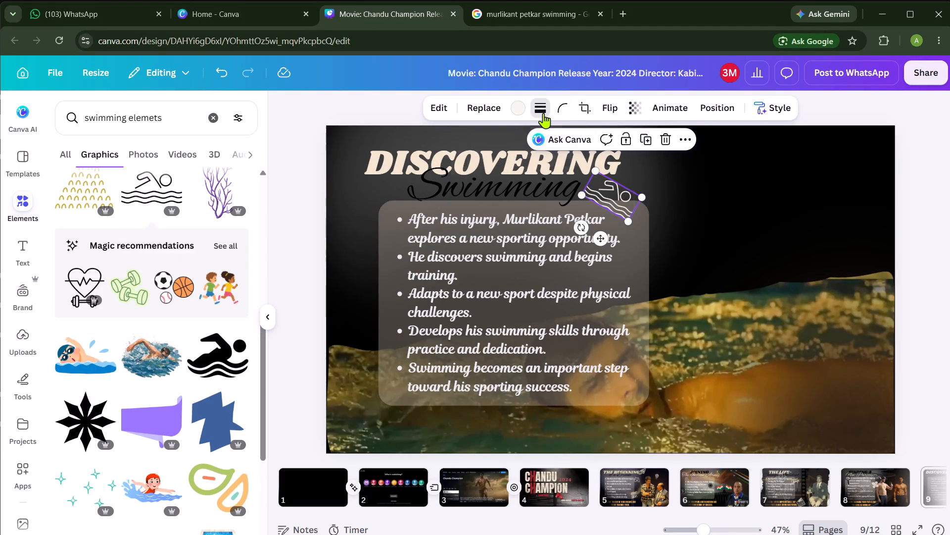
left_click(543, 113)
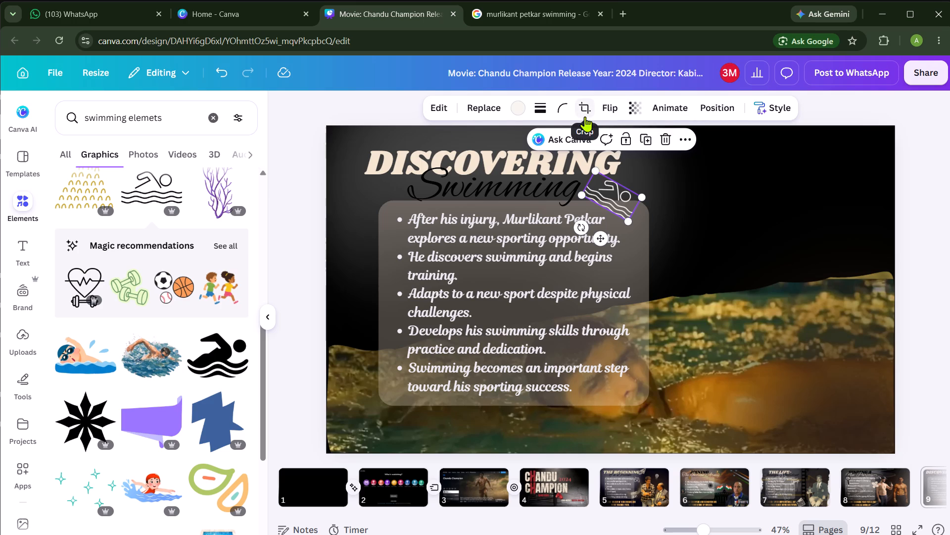
Send the swimmer icon to the back of the layer order, behind the text box.
left_click(612, 196)
right_click(613, 196)
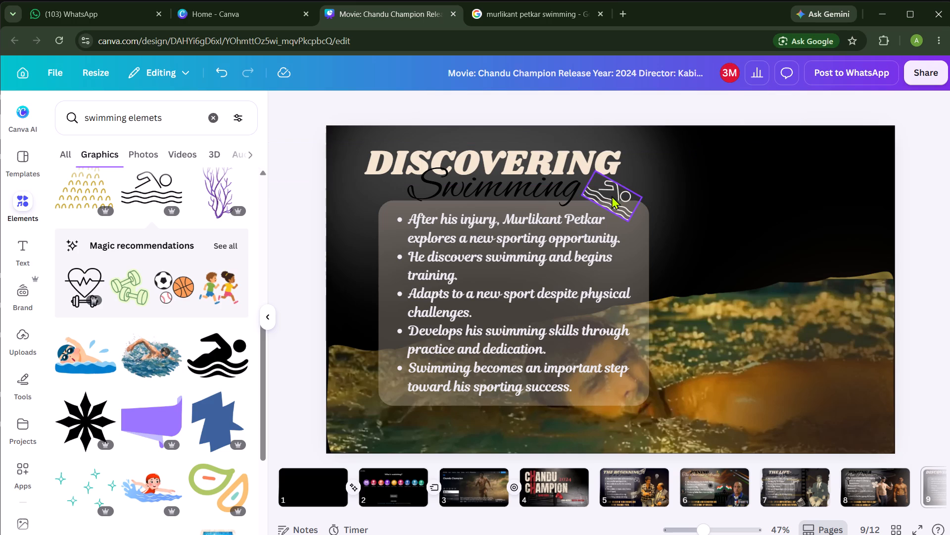
right_click(612, 197)
left_click(660, 303)
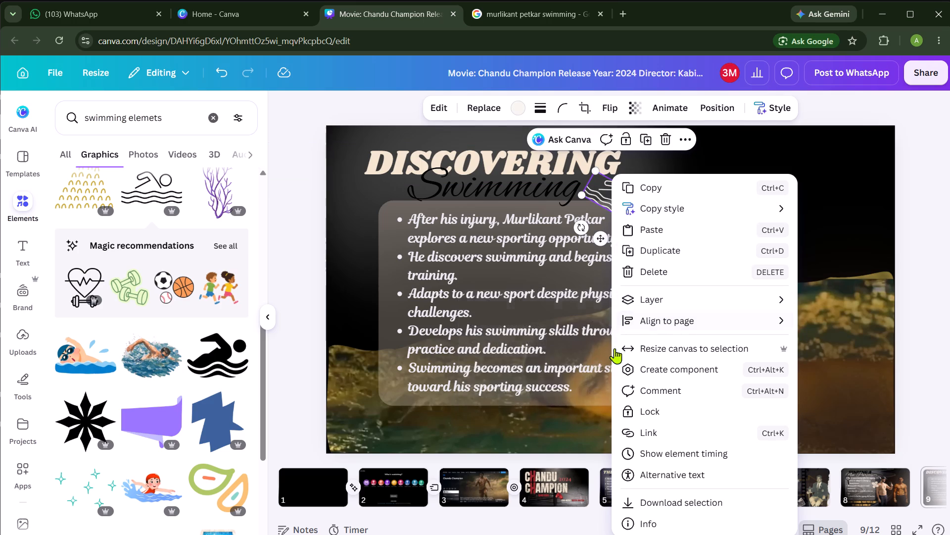
left_click(662, 309)
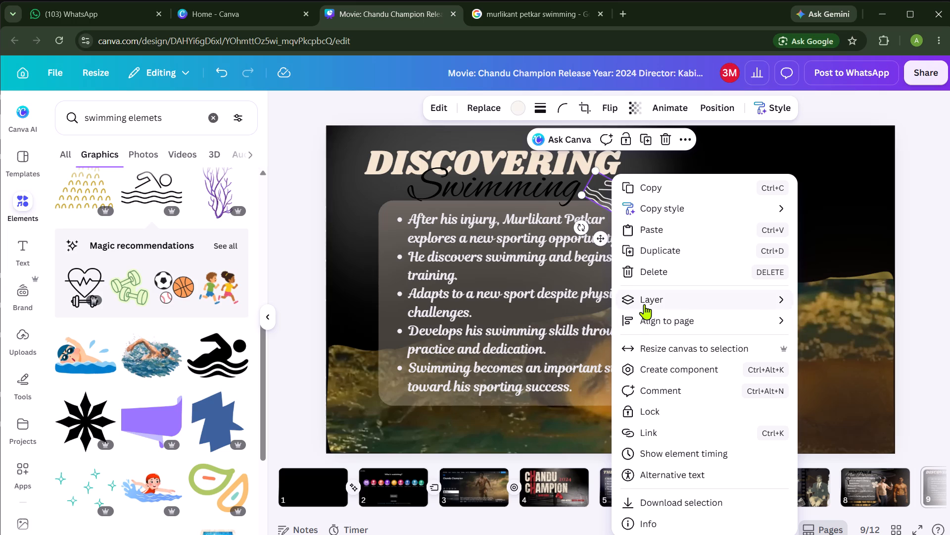
left_click(643, 302)
left_click(525, 368)
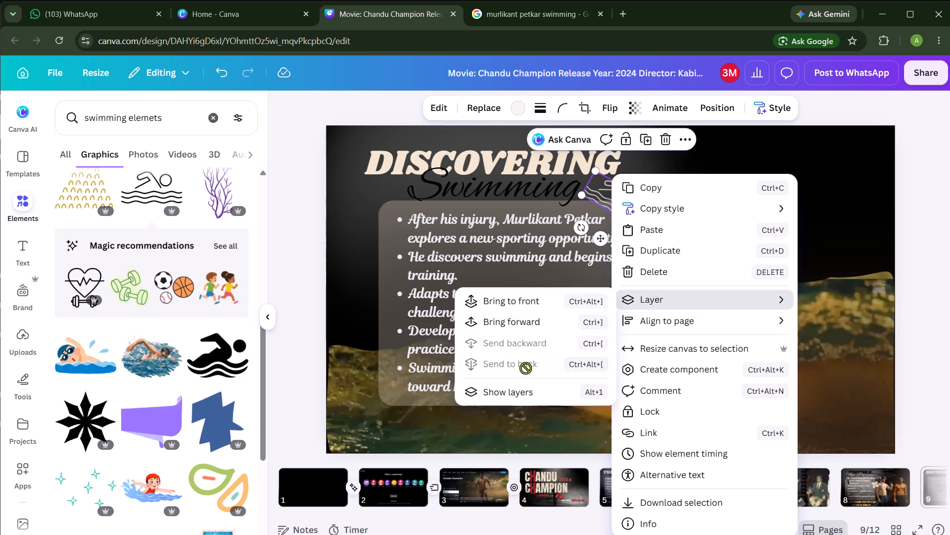
left_click(929, 161)
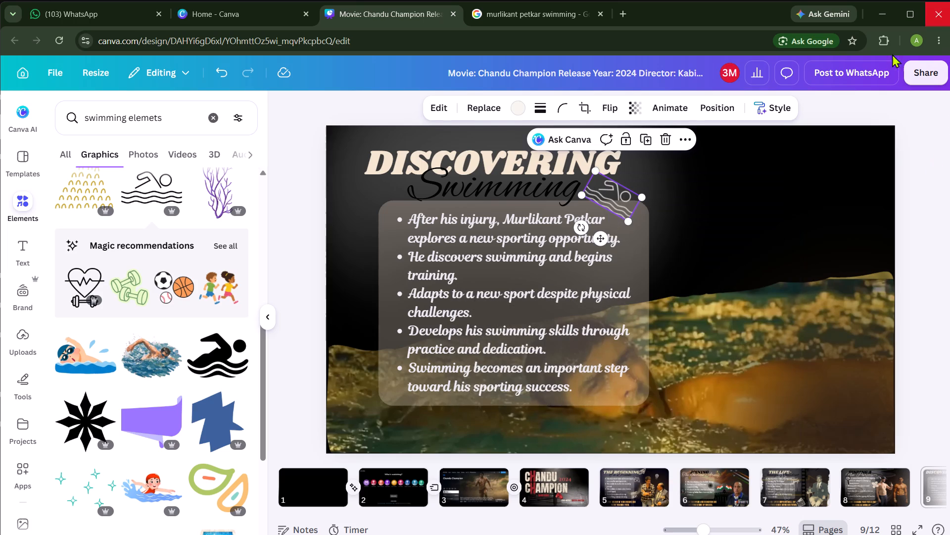
Reduce the swimmer icon's opacity to roughly half so that it blends into the background.
left_click(643, 107)
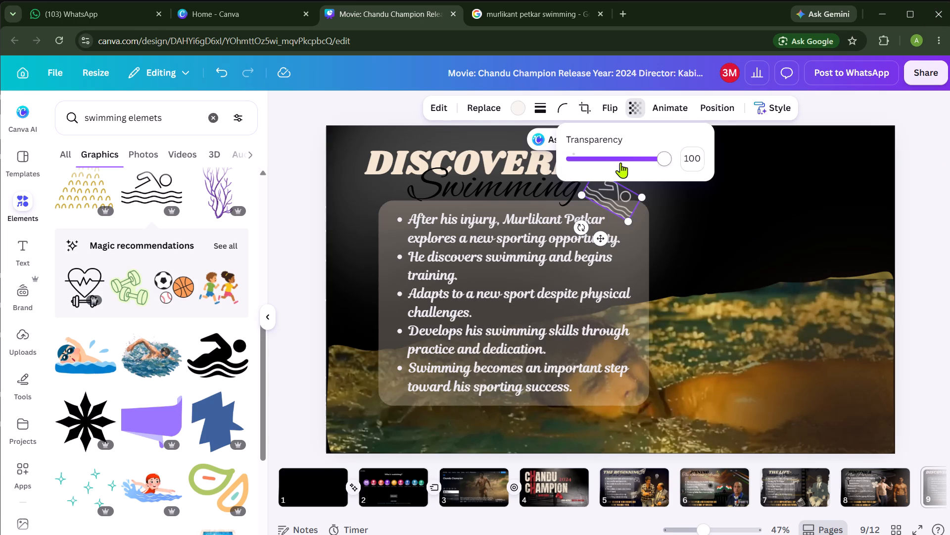
left_click(620, 162)
left_click(729, 195)
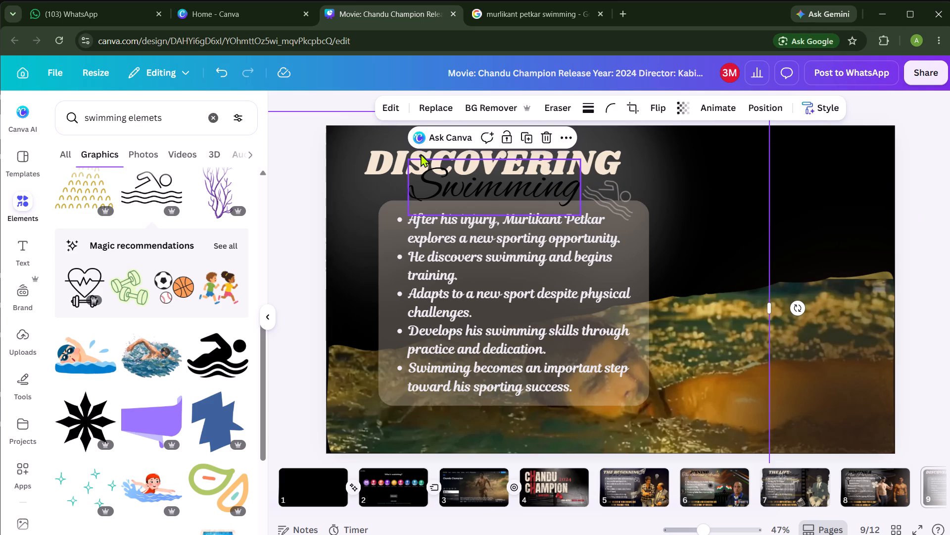
Search the graphics for "swimming goggles".
scroll(153, 294, "down", 8)
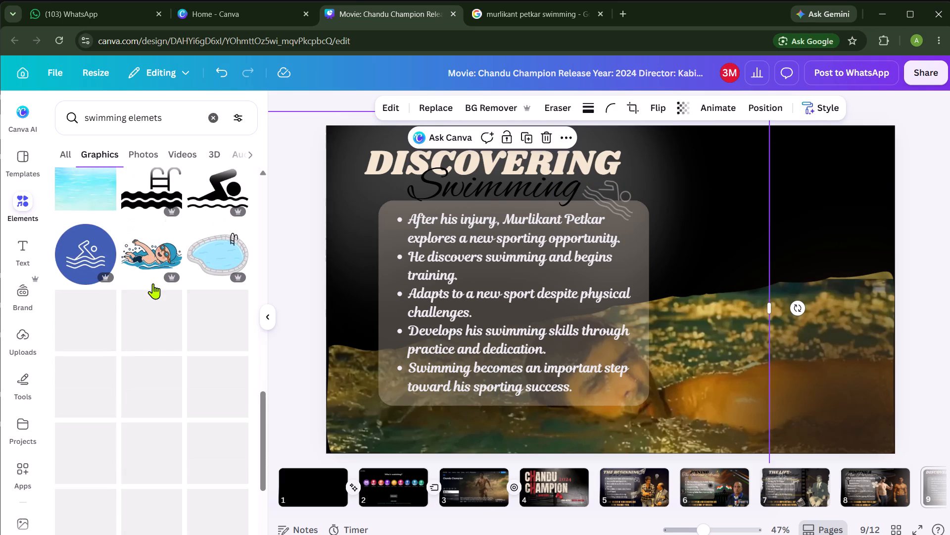
scroll(153, 283, "down", 2)
scroll(153, 282, "up", 3)
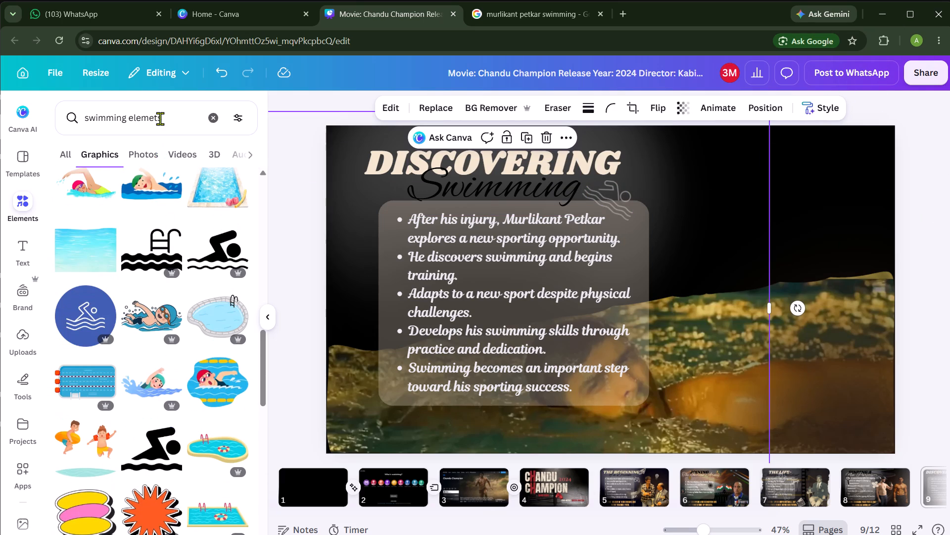
left_click(169, 113)
key("BackSpace")
key("BackSpace")
key("BackSpace")
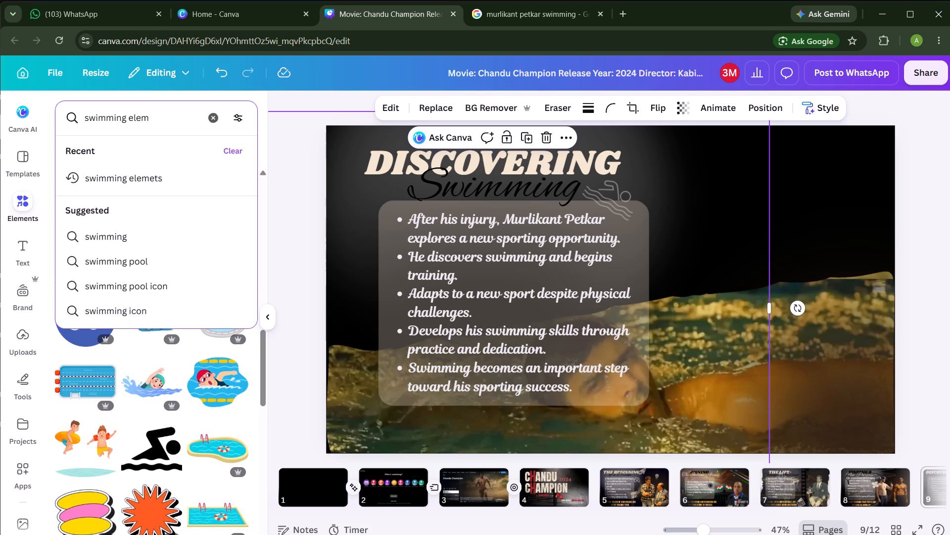
key("BackSpace")
key("BackSpace")
key("BackSpace")
key("BackSpace")
key("BackSpace")
key("space")
type("goggles")
key("Return")
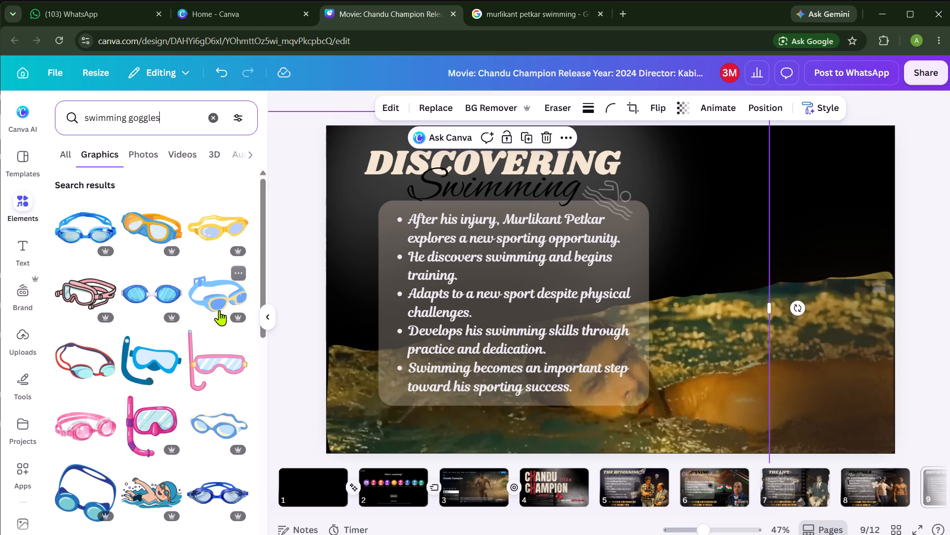
Add the dark blue two-lens swimming goggles graphic to the slide and shrink it to about a quarter of the slide's width.
left_click_drag(214, 492, 284, 436)
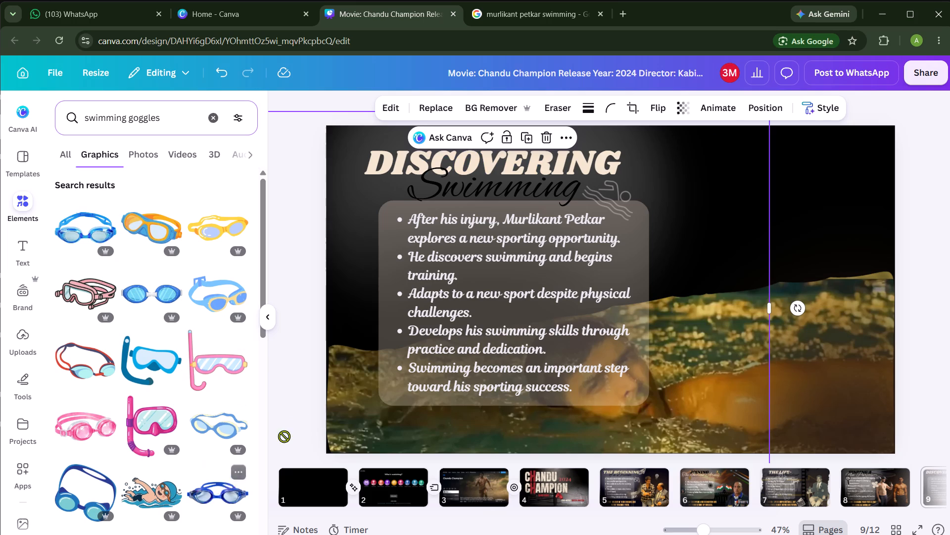
left_click_drag(284, 436, 683, 172)
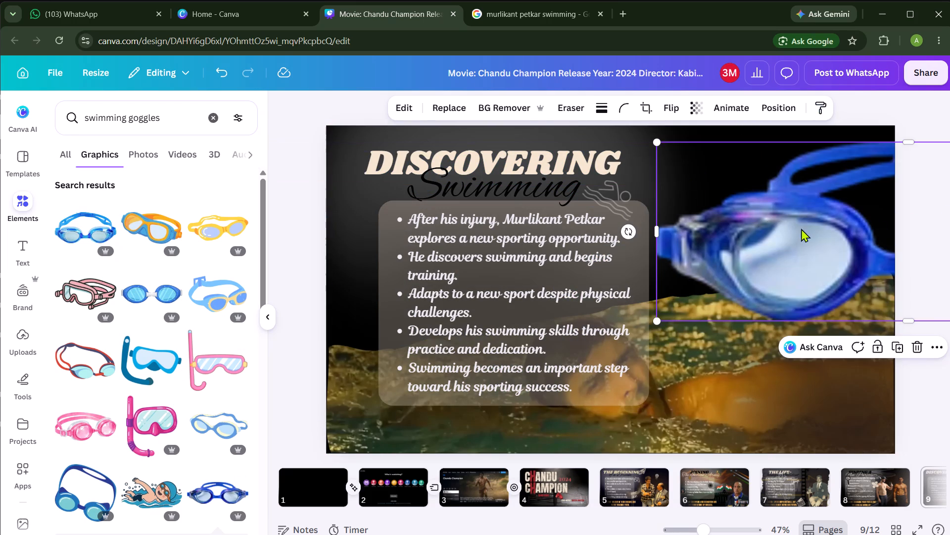
left_click_drag(801, 221, 659, 113)
left_click_drag(774, 182, 604, 250)
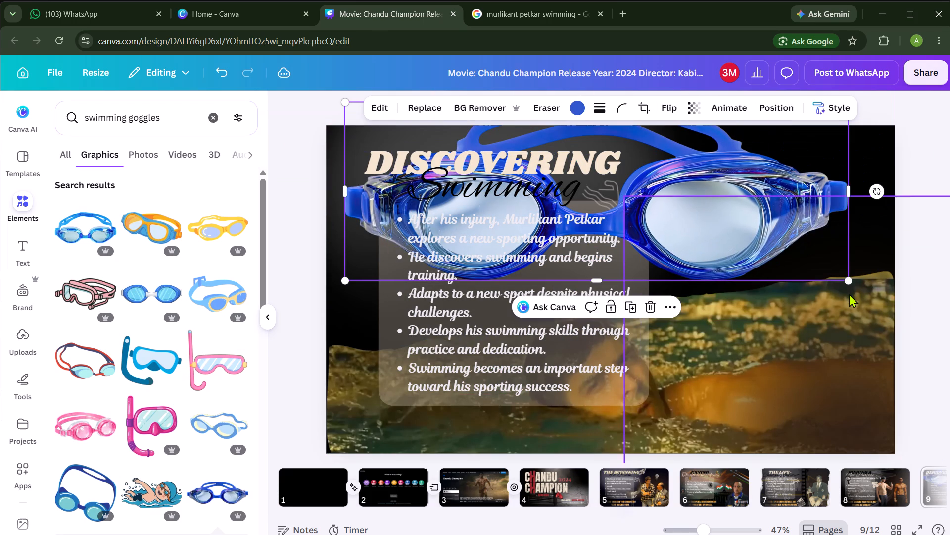
left_click_drag(846, 280, 465, 153)
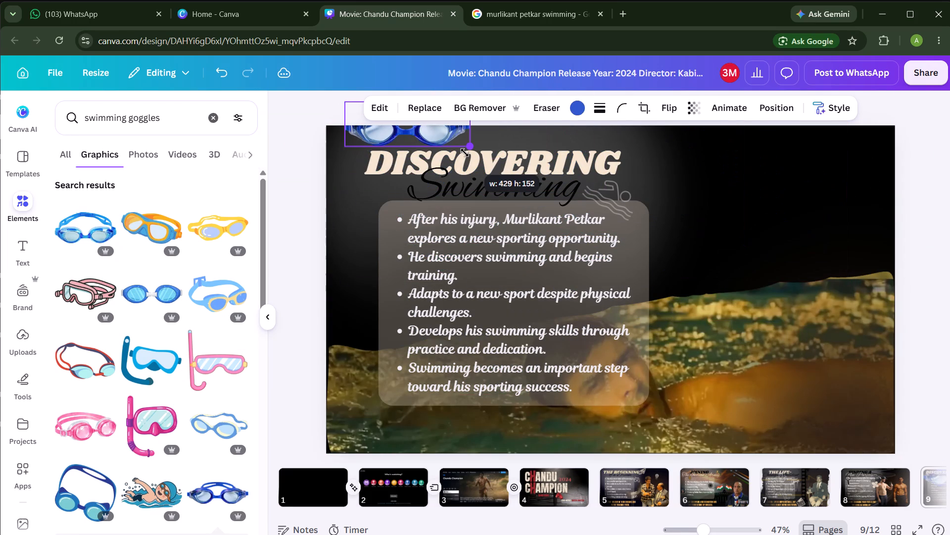
left_click_drag(465, 153, 481, 160)
Position the goggles at the slide's upper left corner, above "DISCOVERING" and partly beyond the slide's top edge.
left_click_drag(433, 139, 419, 144)
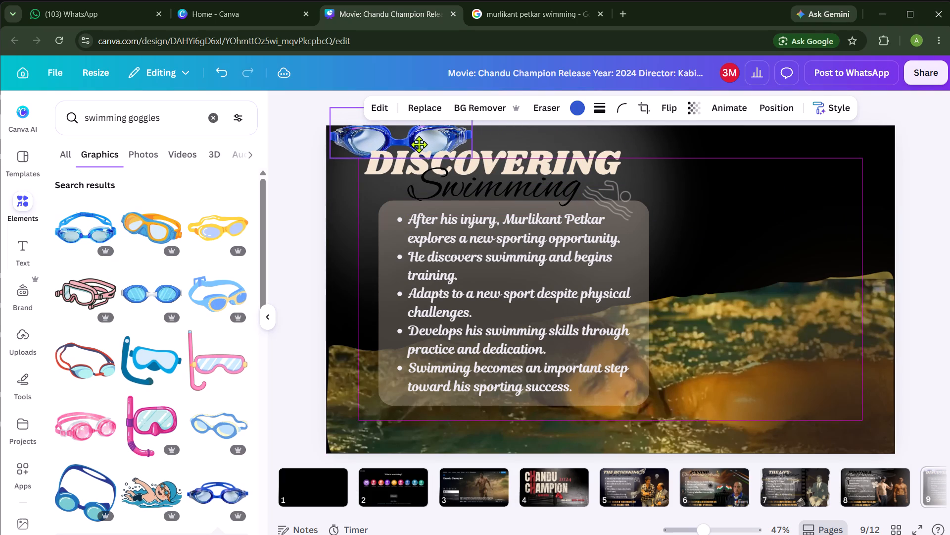
left_click_drag(419, 144, 420, 139)
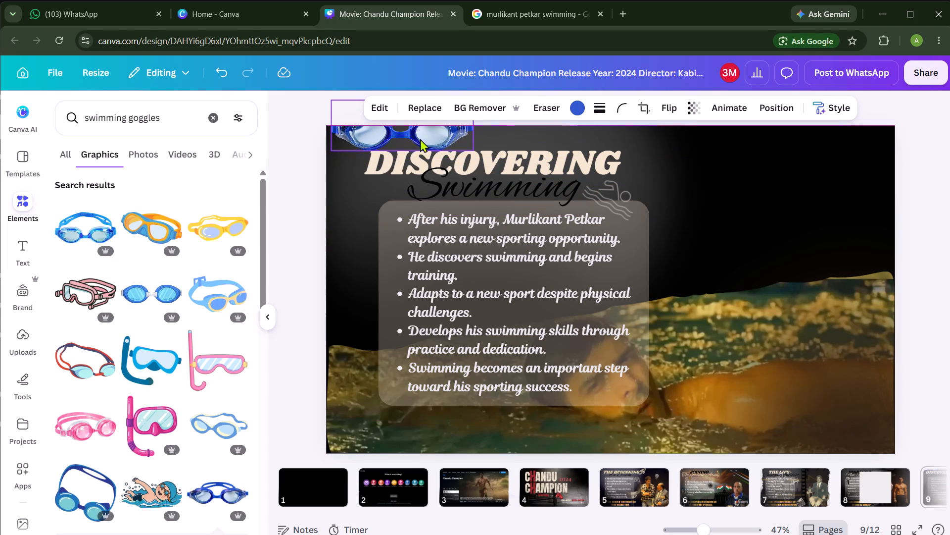
left_click(949, 152)
left_click_drag(419, 129, 419, 135)
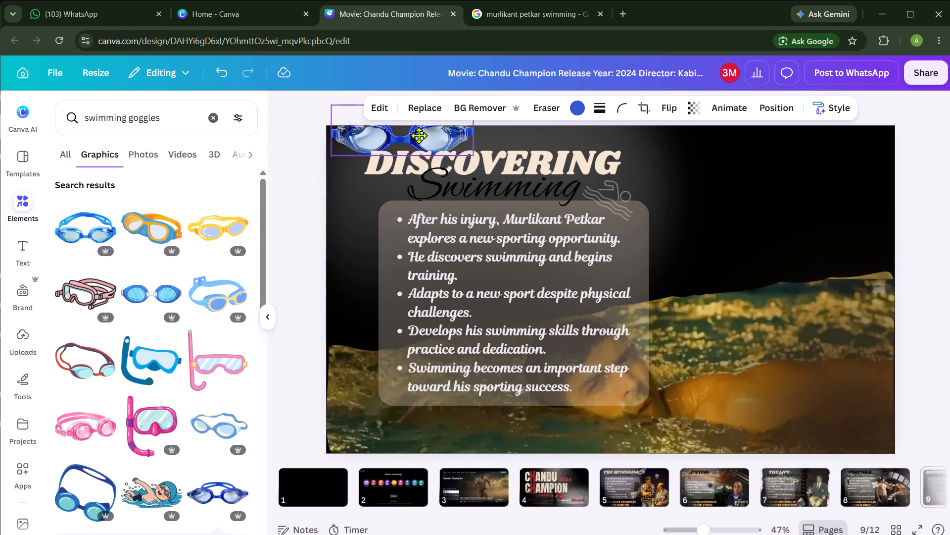
left_click_drag(419, 135, 667, 137)
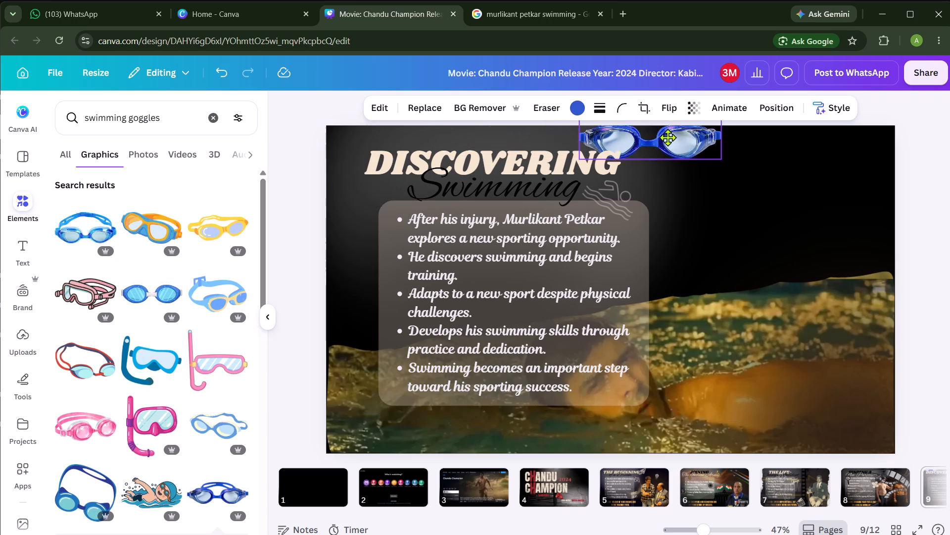
left_click_drag(667, 137, 506, 126)
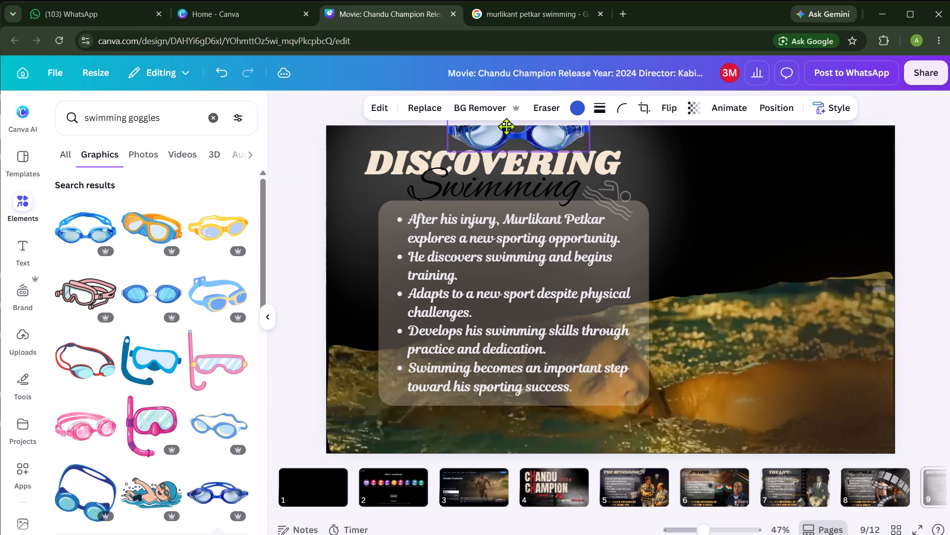
left_click_drag(506, 126, 407, 134)
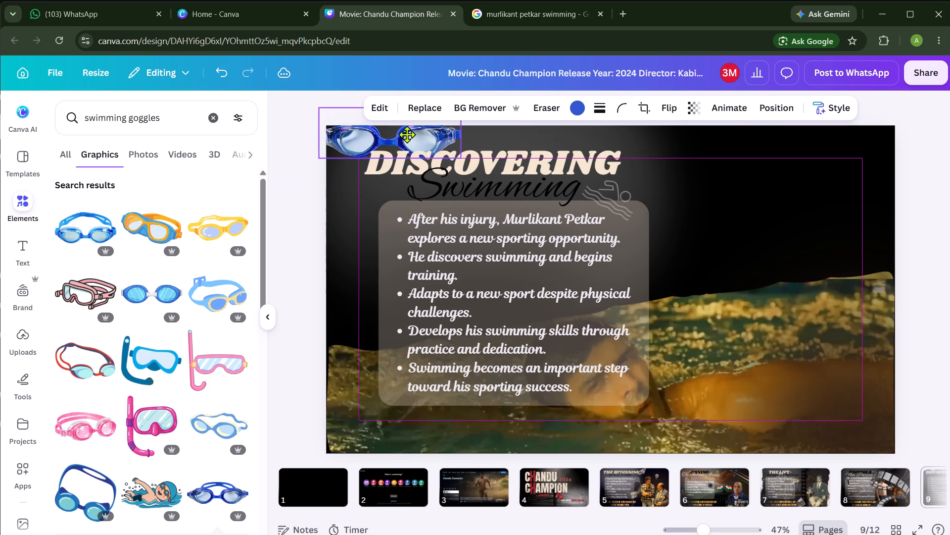
left_click_drag(407, 134, 413, 132)
left_click(949, 191)
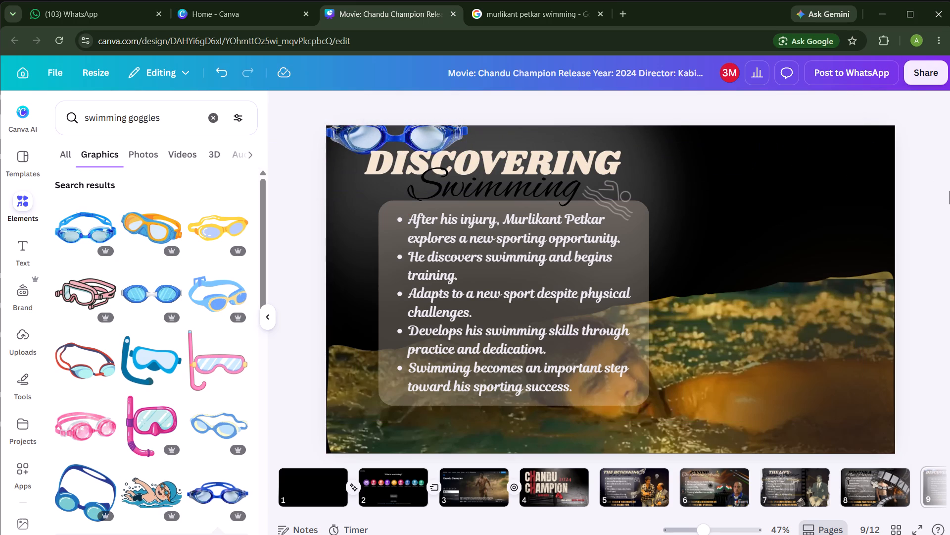
Send the goggles graphic to the back of the layer order, behind the heading.
left_click(413, 131)
right_click(413, 131)
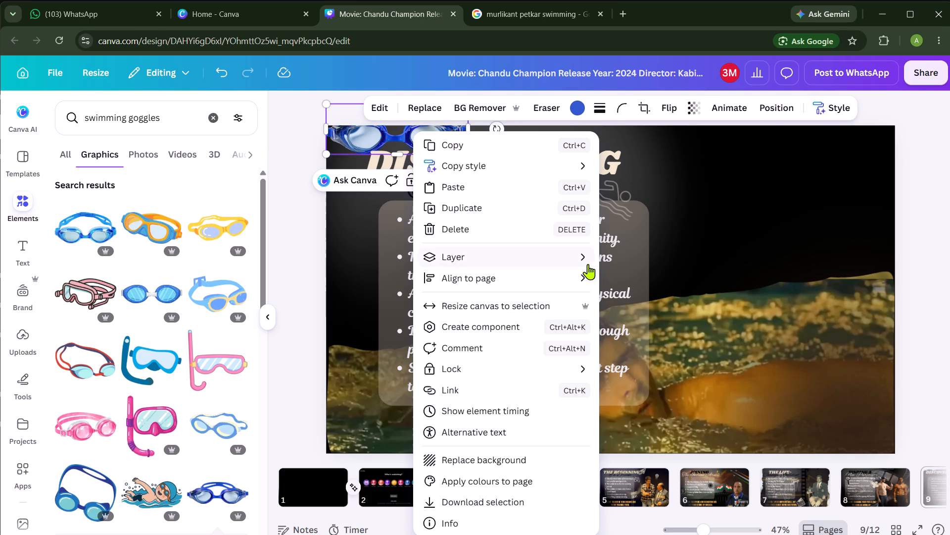
left_click(529, 257)
left_click(617, 315)
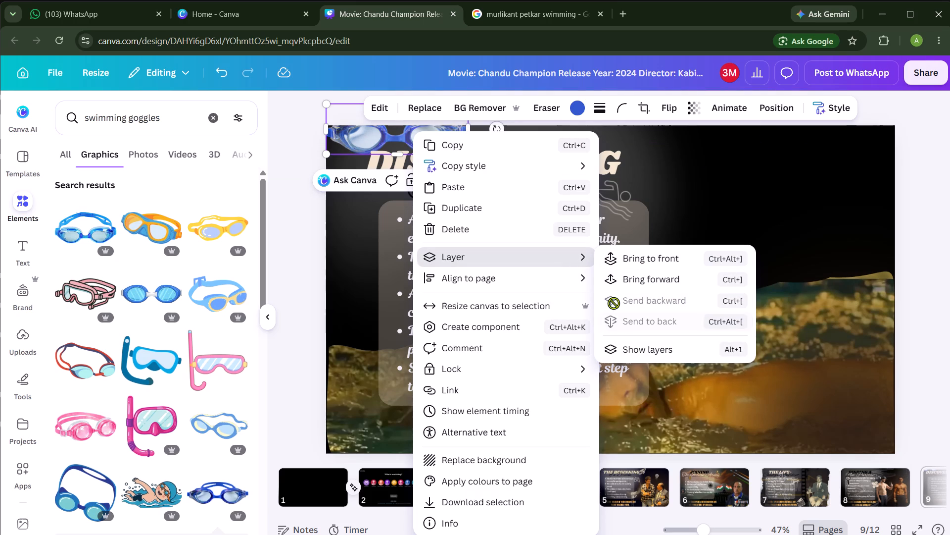
left_click(917, 170)
Move the goggles slightly down so they overlap behind the start of the "DISCOVERING" heading.
left_click_drag(459, 131, 457, 138)
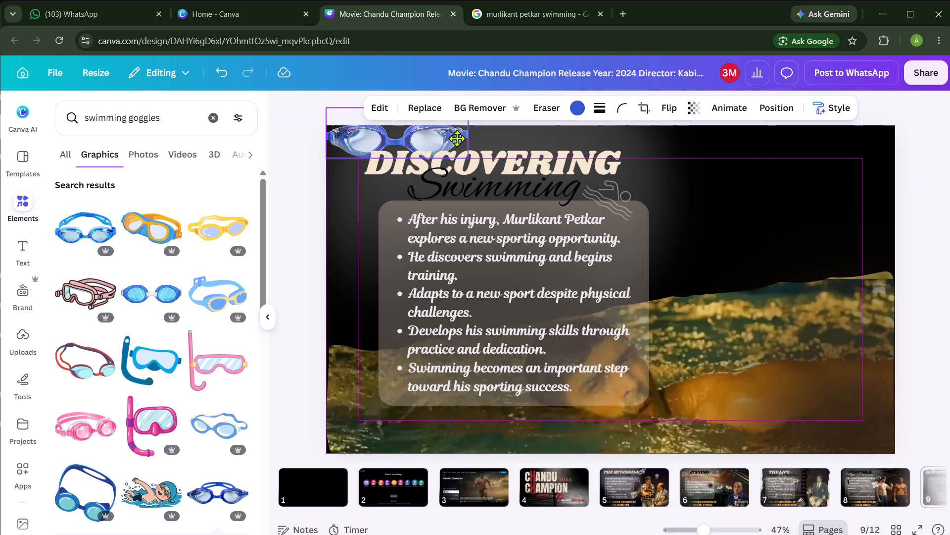
left_click_drag(457, 138, 458, 149)
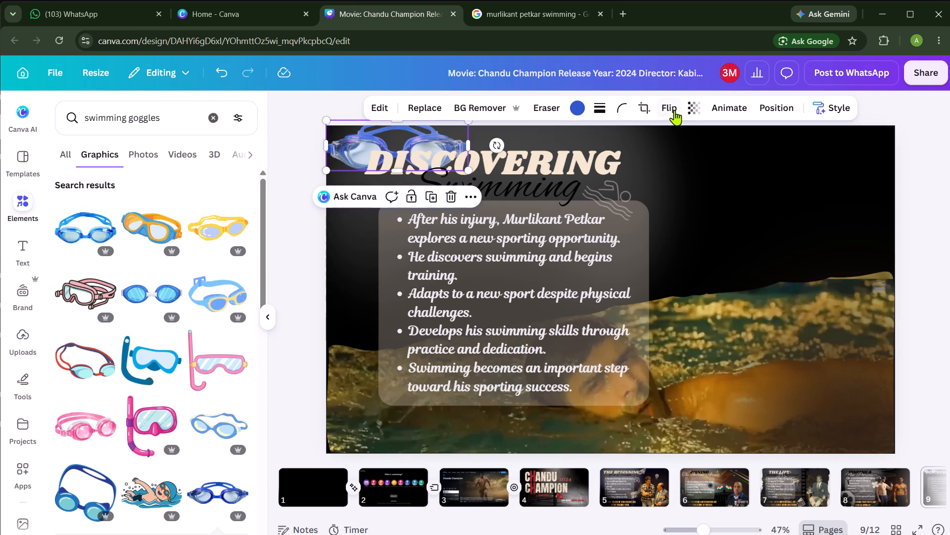
Set the goggles graphic's transparency value to 79.
left_click(702, 106)
left_click(642, 145)
left_click(658, 160)
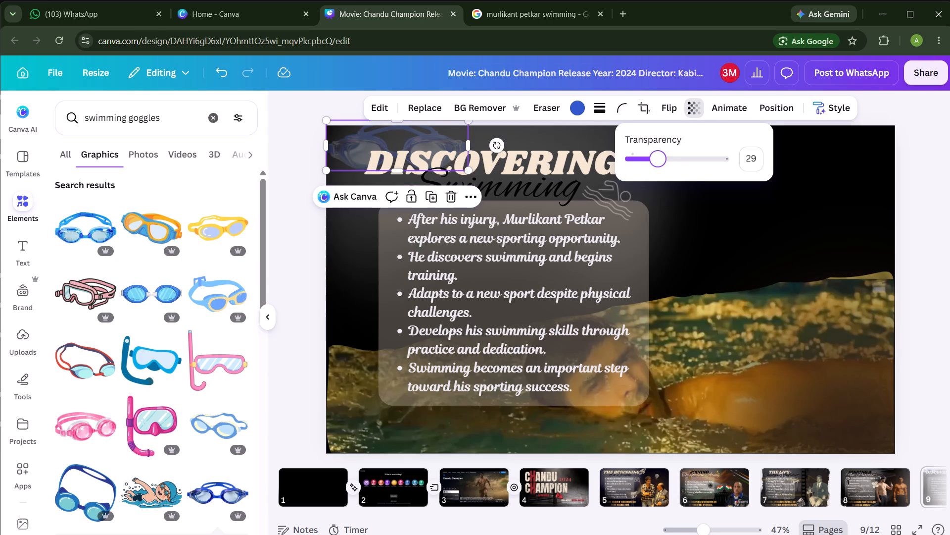
left_click(671, 161)
left_click(690, 164)
left_click(704, 157)
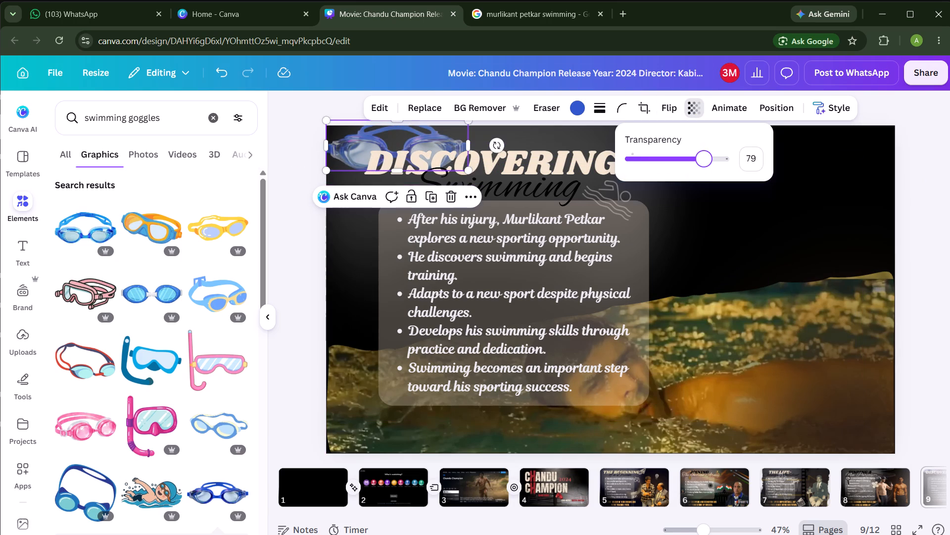
left_click(903, 145)
left_click(429, 134)
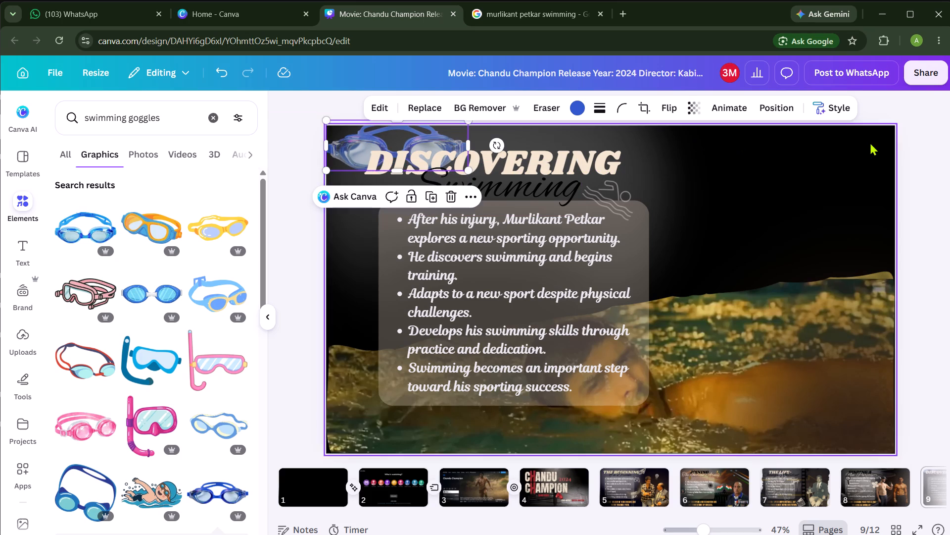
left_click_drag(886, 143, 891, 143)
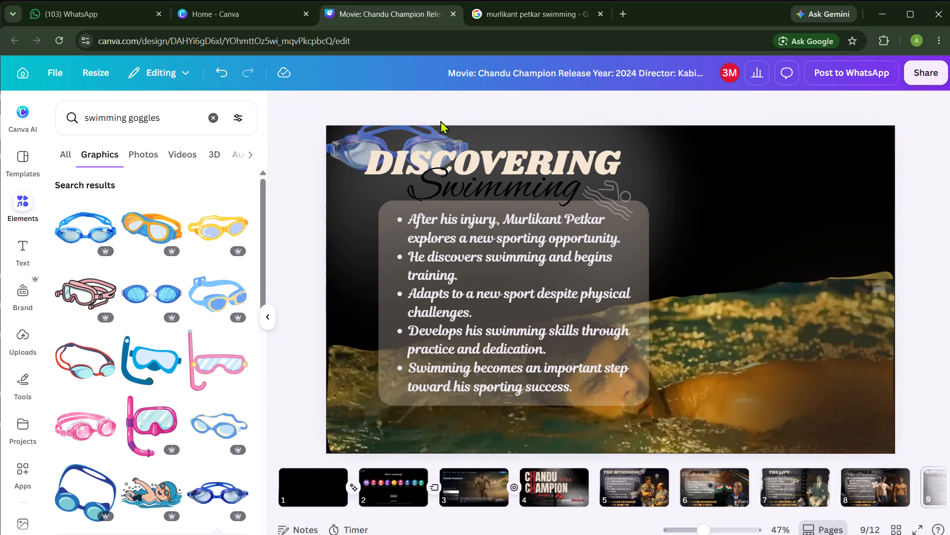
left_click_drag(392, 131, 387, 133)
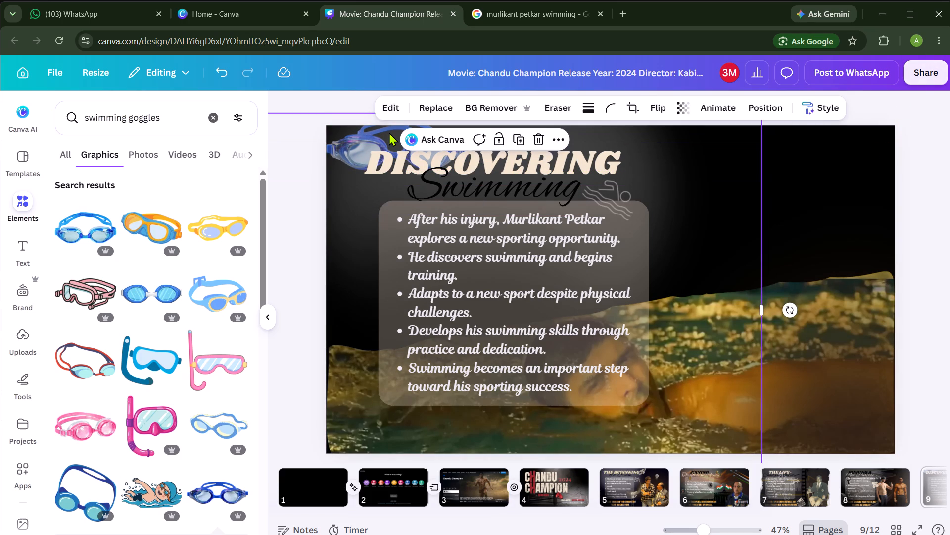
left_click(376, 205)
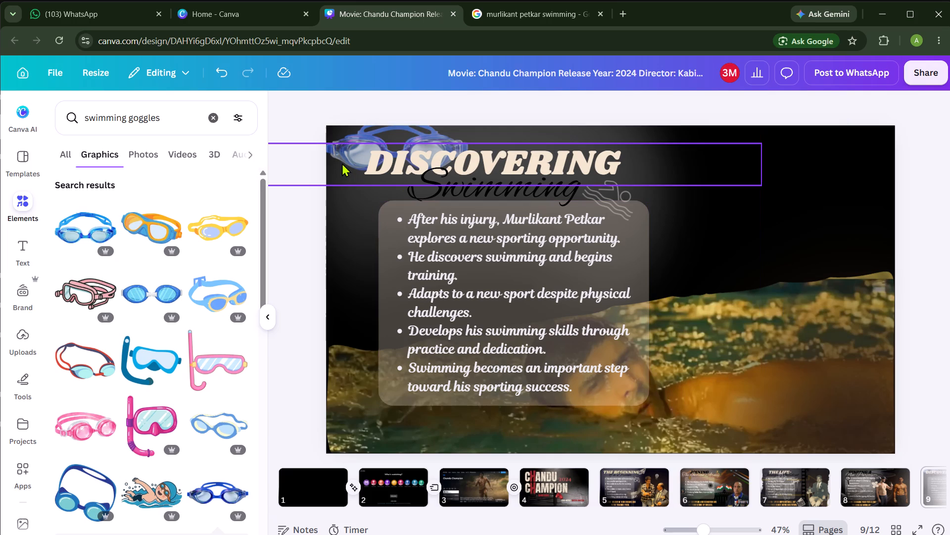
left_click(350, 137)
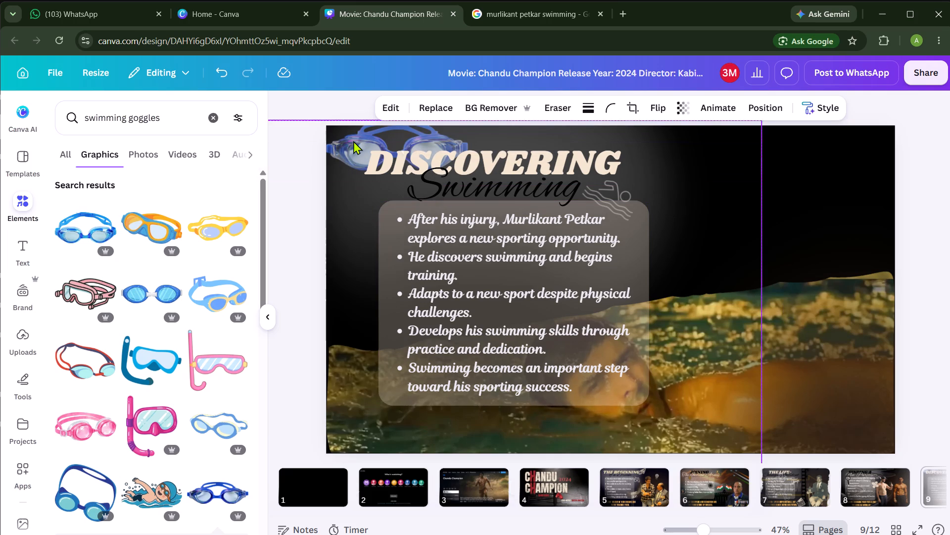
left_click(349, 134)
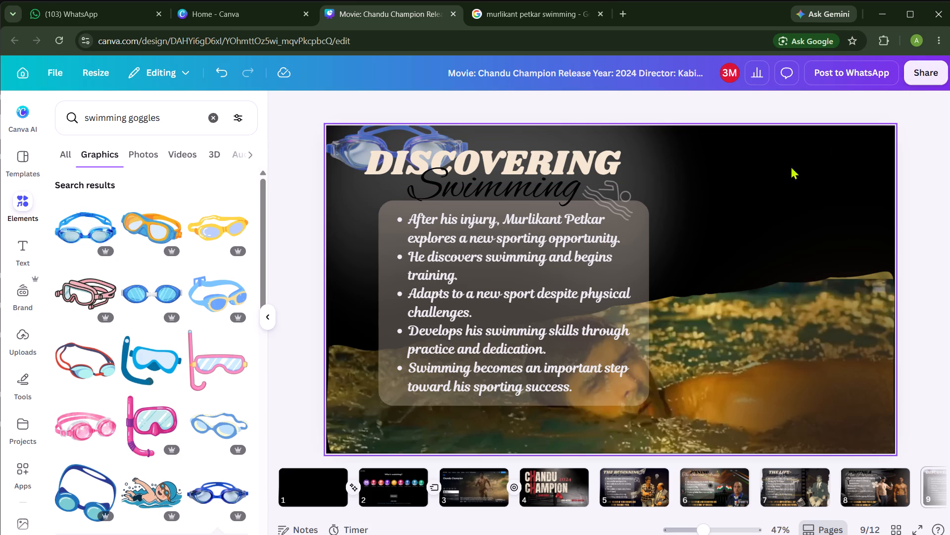
Browse the "swimming goggles" graphics results for another decoration for the "Discovering Swimming" slide.
scroll(173, 350, "down", 2)
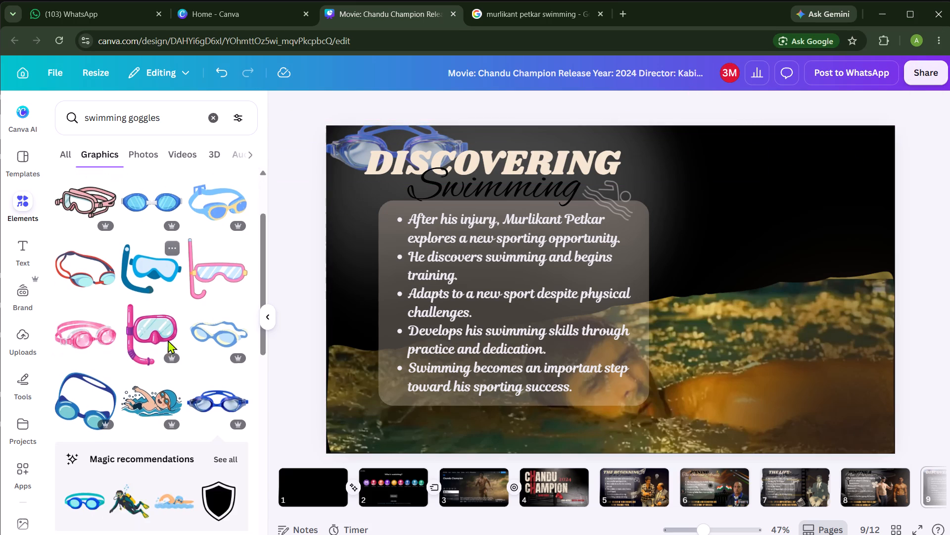
scroll(167, 339, "down", 9)
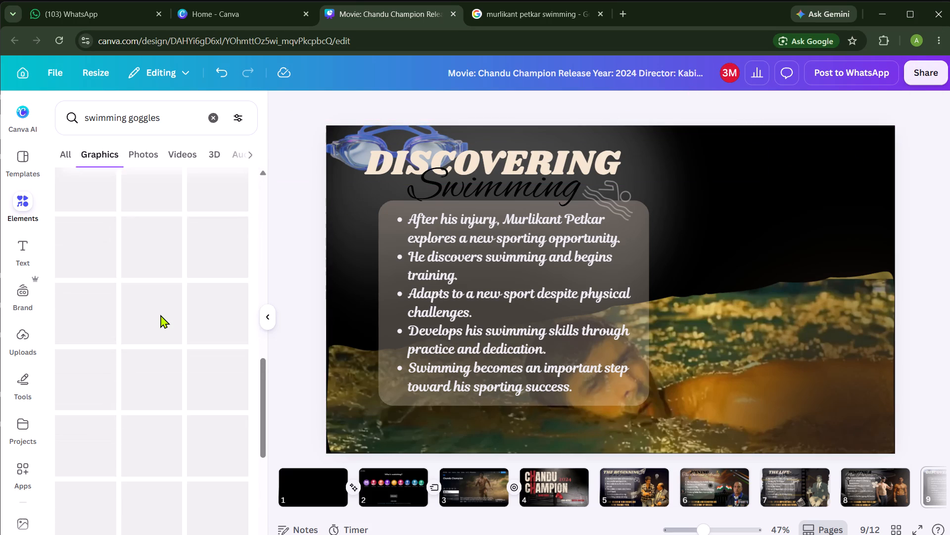
scroll(137, 325, "down", 3)
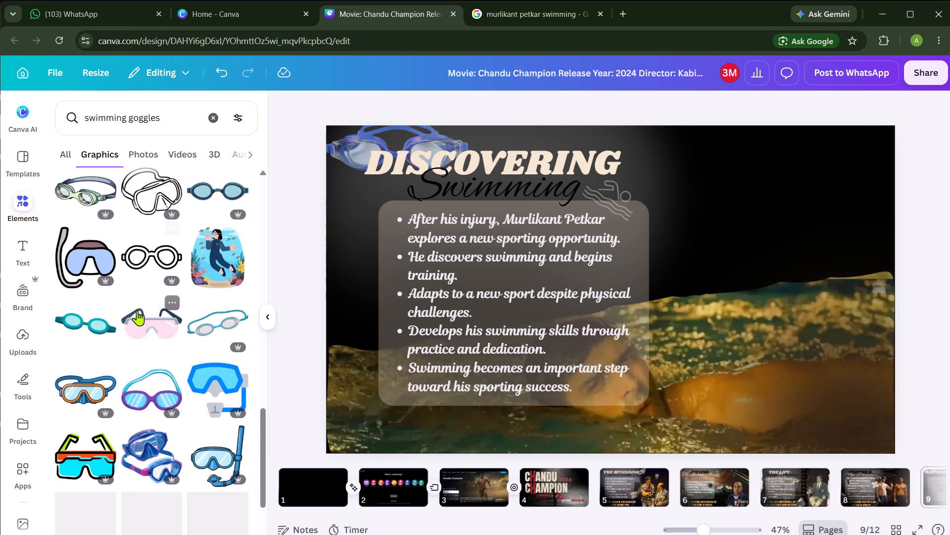
scroll(160, 278, "down", 7)
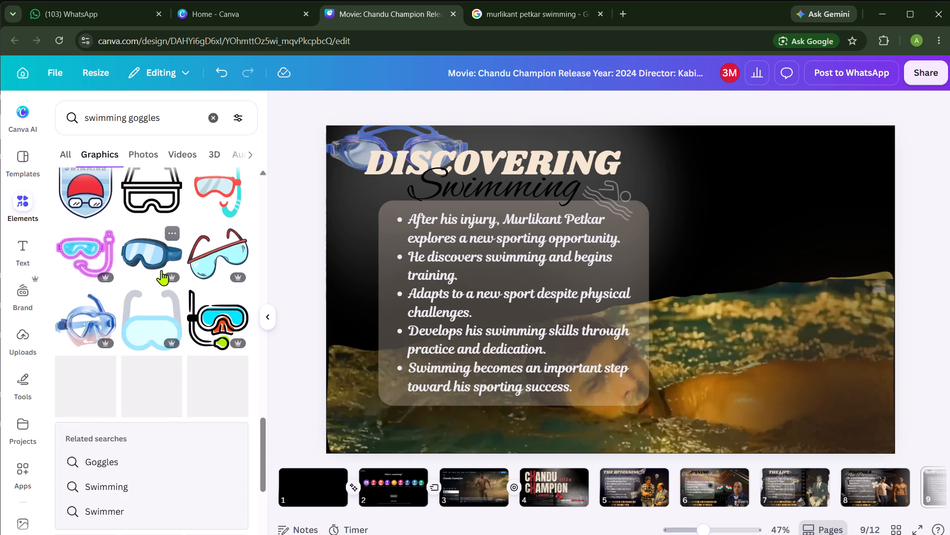
scroll(161, 270, "down", 3)
scroll(160, 262, "up", 2)
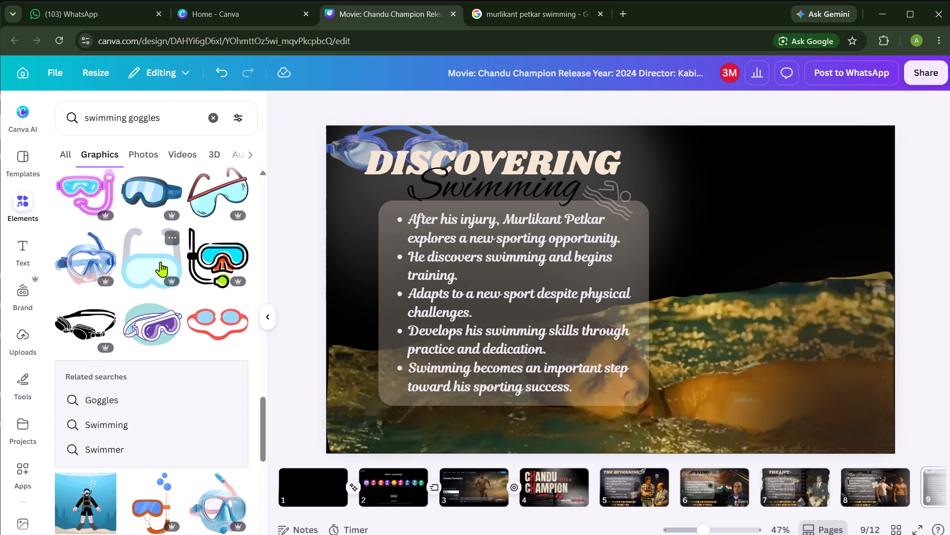
scroll(160, 262, "down", 2)
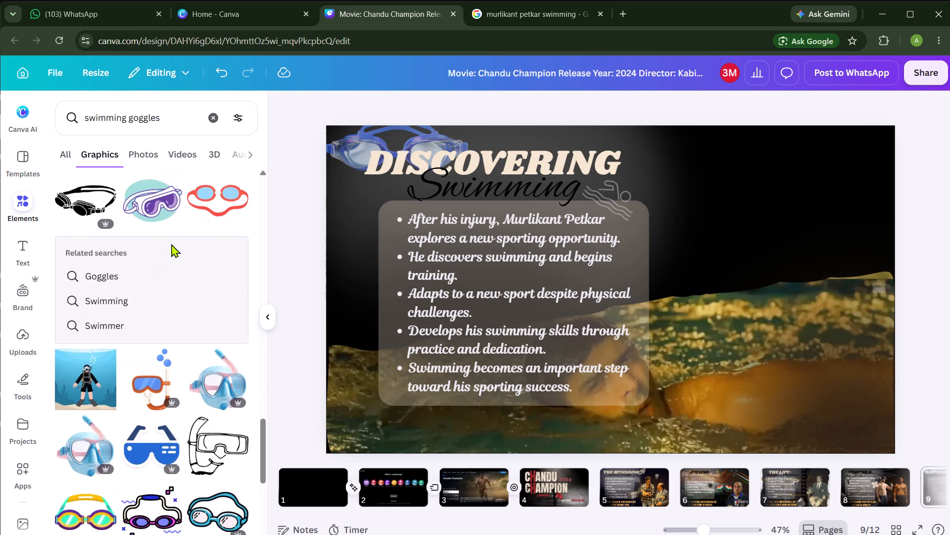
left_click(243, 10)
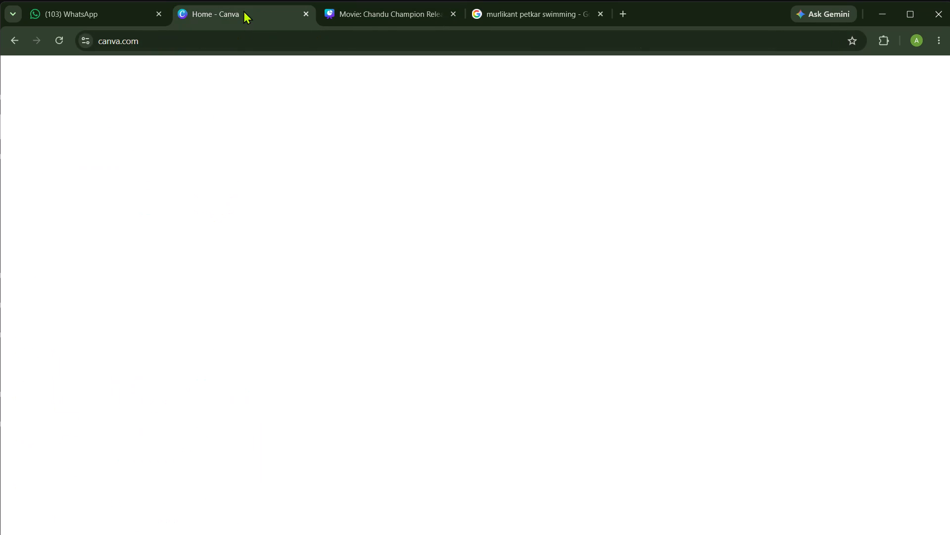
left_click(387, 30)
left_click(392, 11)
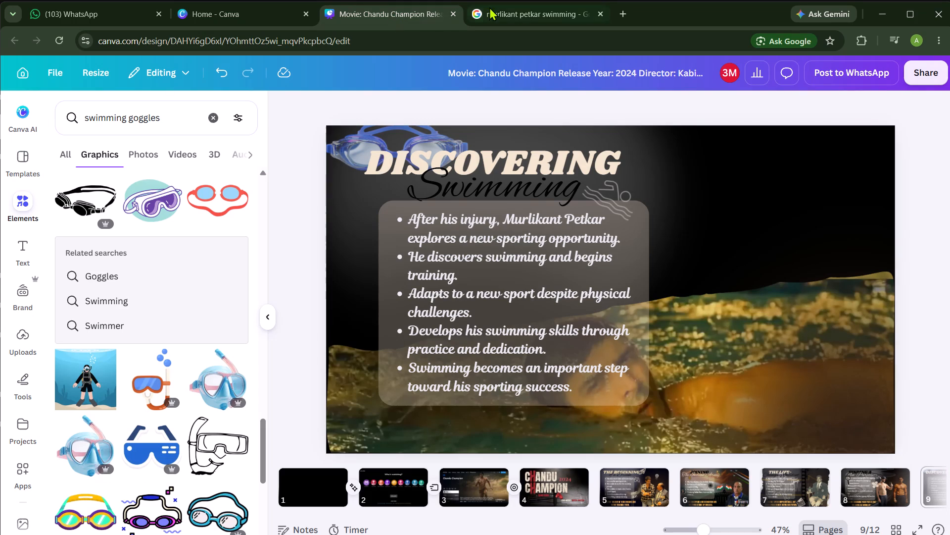
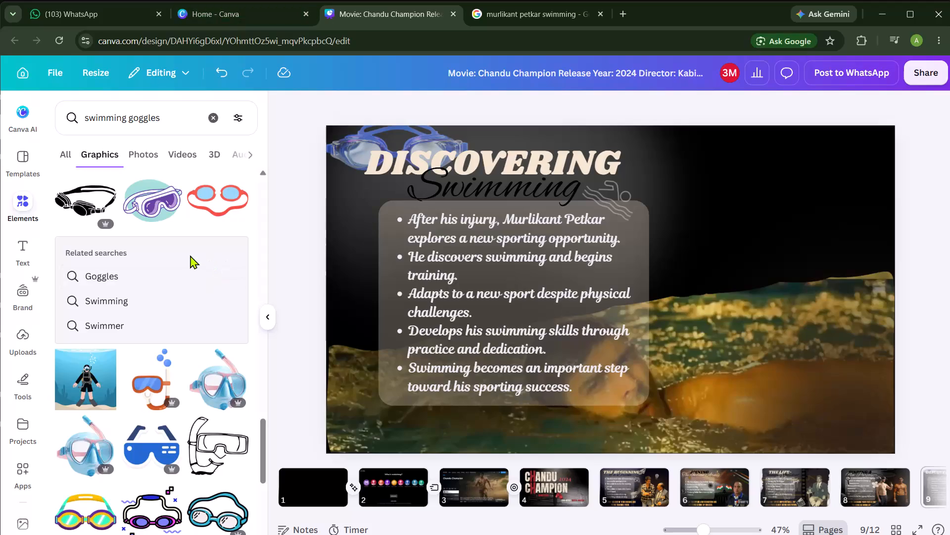
Search the graphics for "swimming" and look through the results for another decoration for the "Discovering Swimming" slide.
left_click(184, 108)
key("BackSpace")
key("BackSpace")
key("BackSpace")
key("BackSpace")
key("BackSpace")
key("BackSpace")
key("BackSpace")
key("BackSpace")
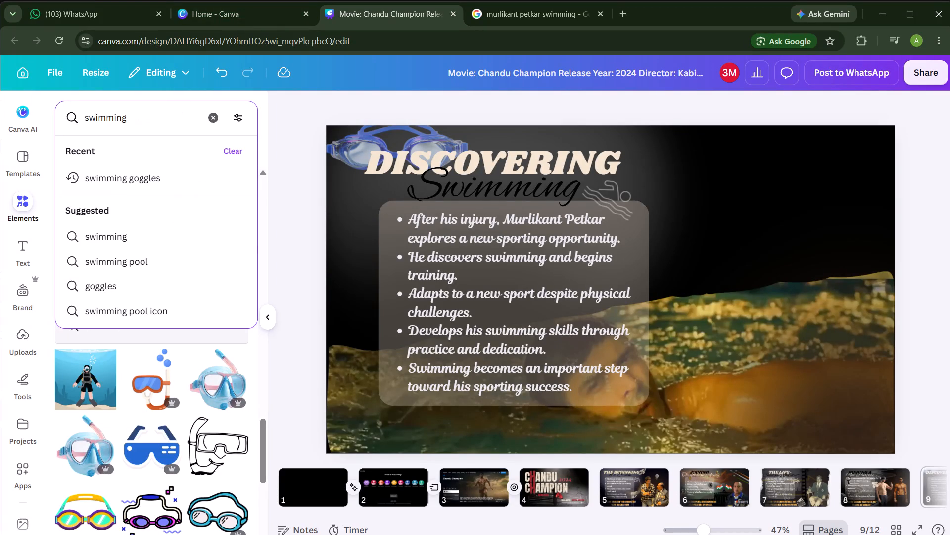
key("Return")
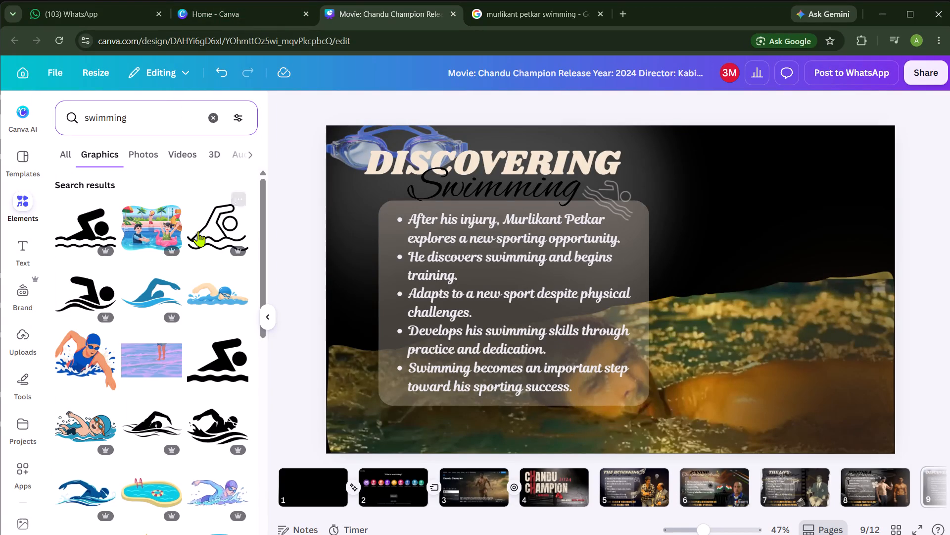
scroll(169, 404, "down", 4)
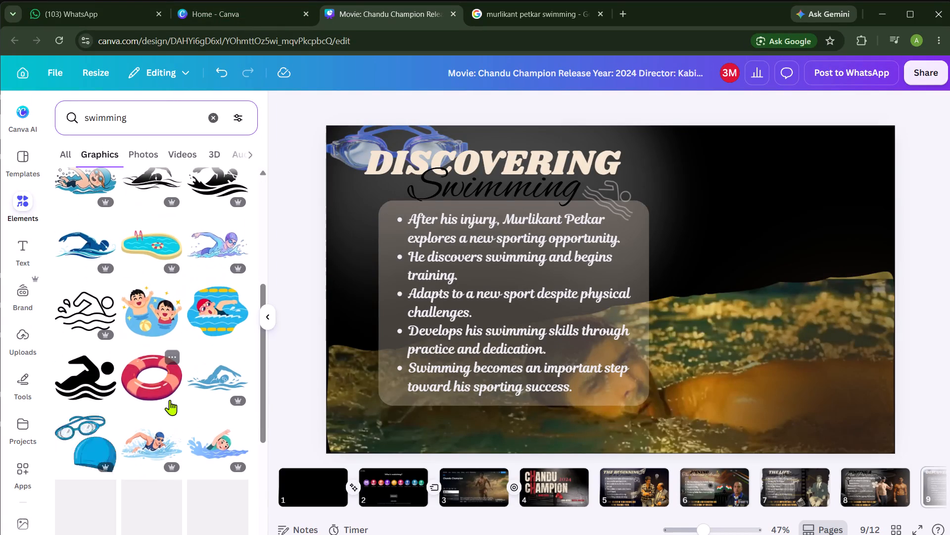
scroll(170, 397, "down", 6)
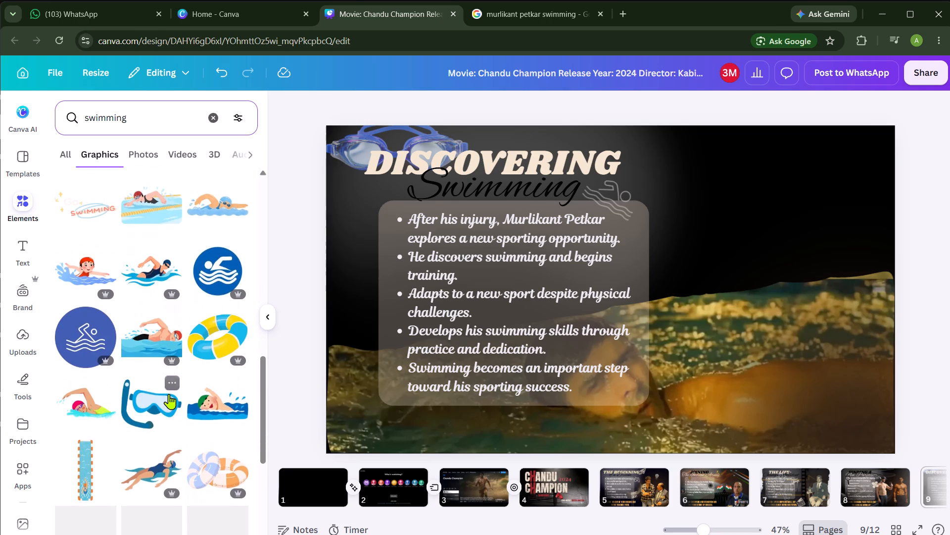
scroll(169, 394, "down", 6)
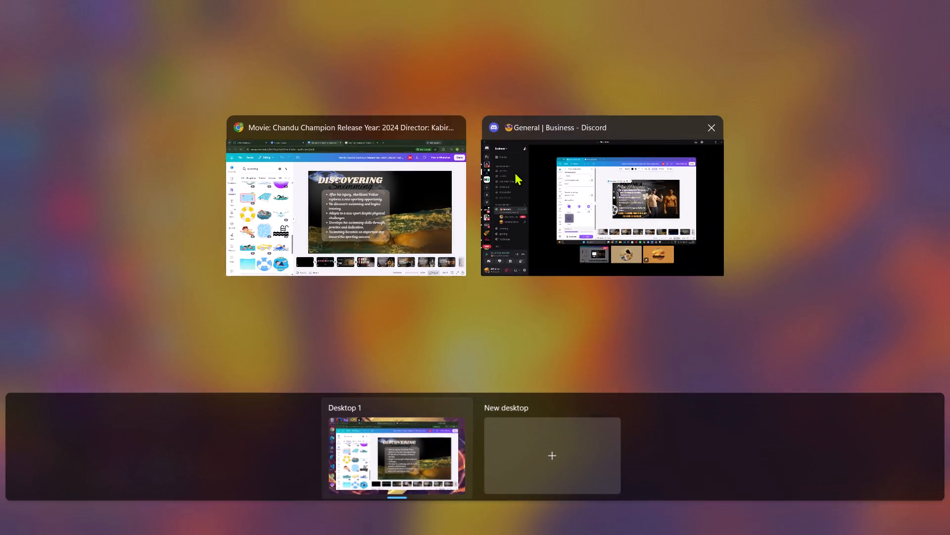
Look through the neighbouring slides up to slide 11 for decorative elements that could be reused on the swimming slide.
left_click(405, 200)
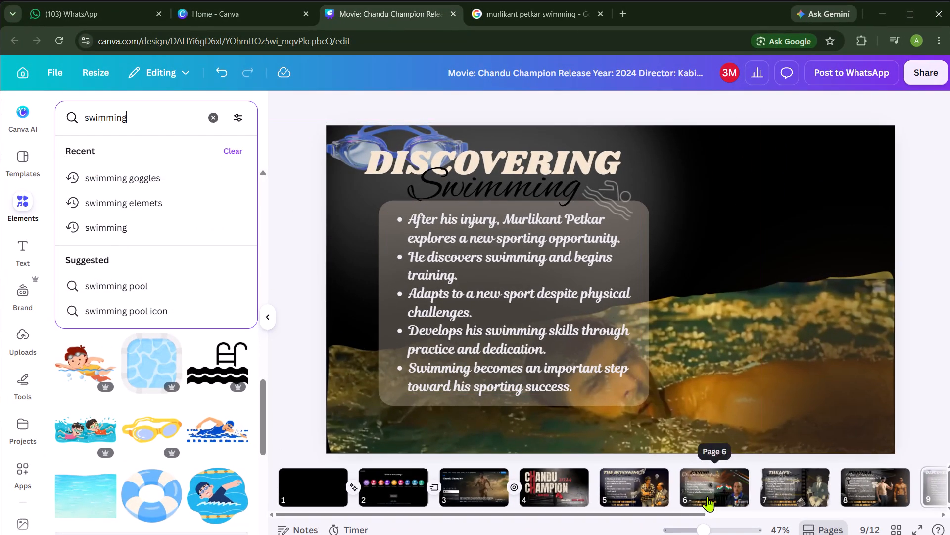
left_click(707, 496)
left_click(778, 493)
left_click(879, 495)
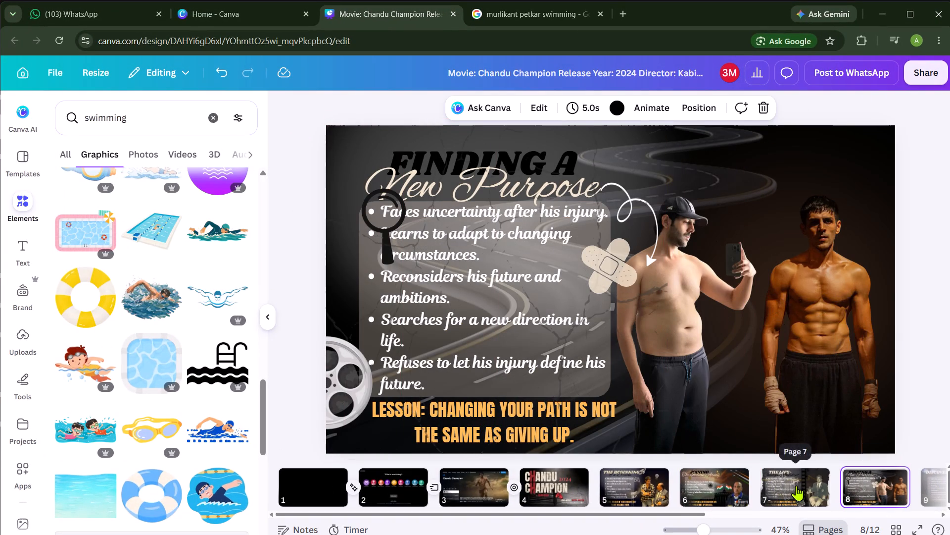
left_click(796, 485)
left_click(931, 489)
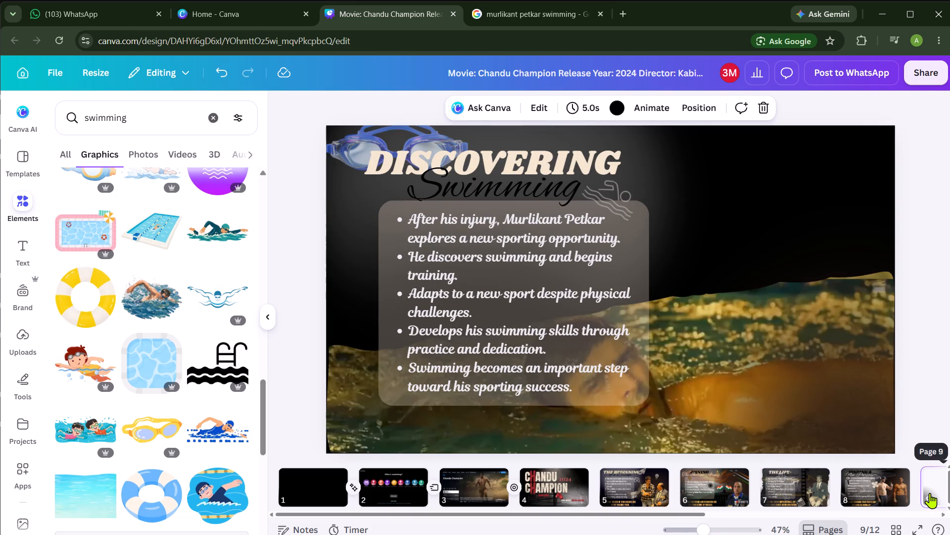
left_click(930, 493)
key("Right")
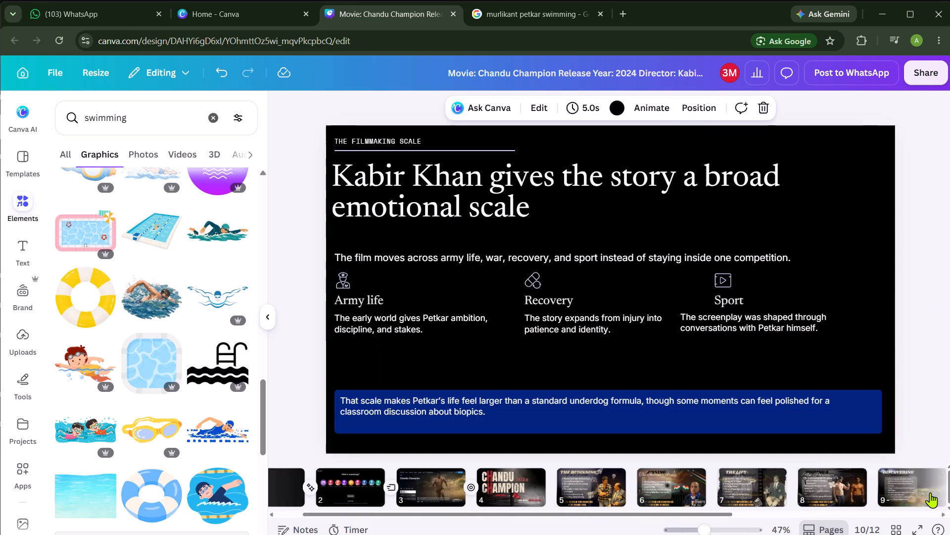
left_click(763, 483)
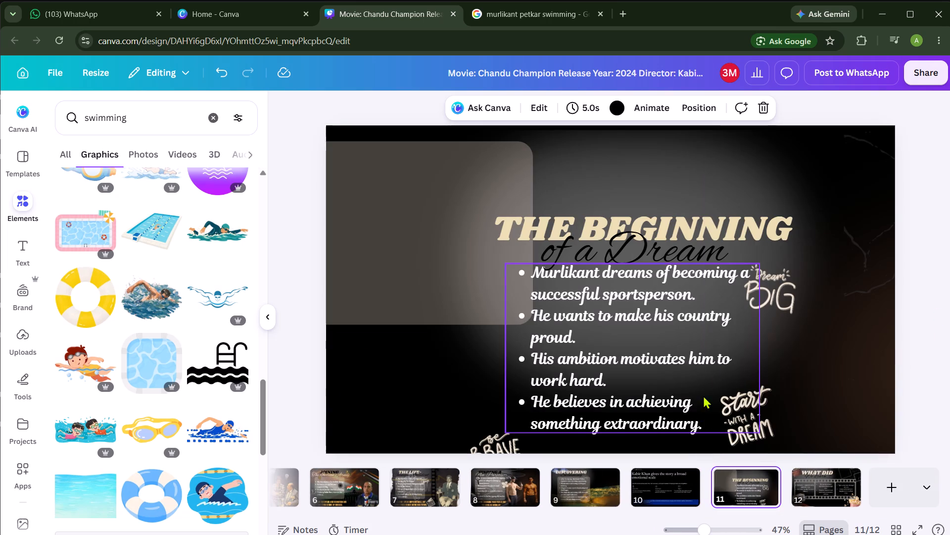
Move the bullet list on slide 11, "The Beginning of a Dream", slightly to the left.
left_click_drag(644, 373, 629, 370)
left_click_drag(623, 353, 621, 328)
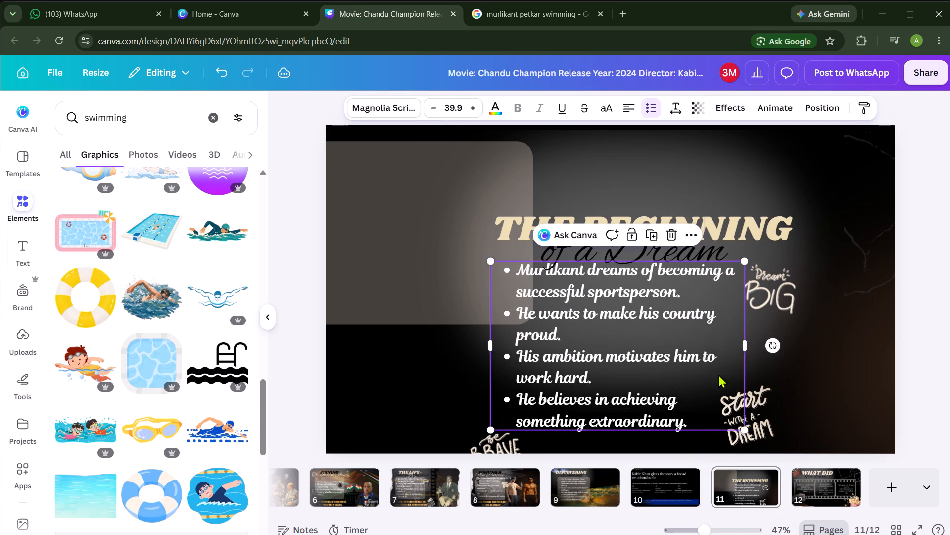
left_click_drag(773, 425, 747, 357)
Move the brown glow on slide 11 from its right side across to the left half, clear of the crack texture.
left_click_drag(850, 283, 712, 316)
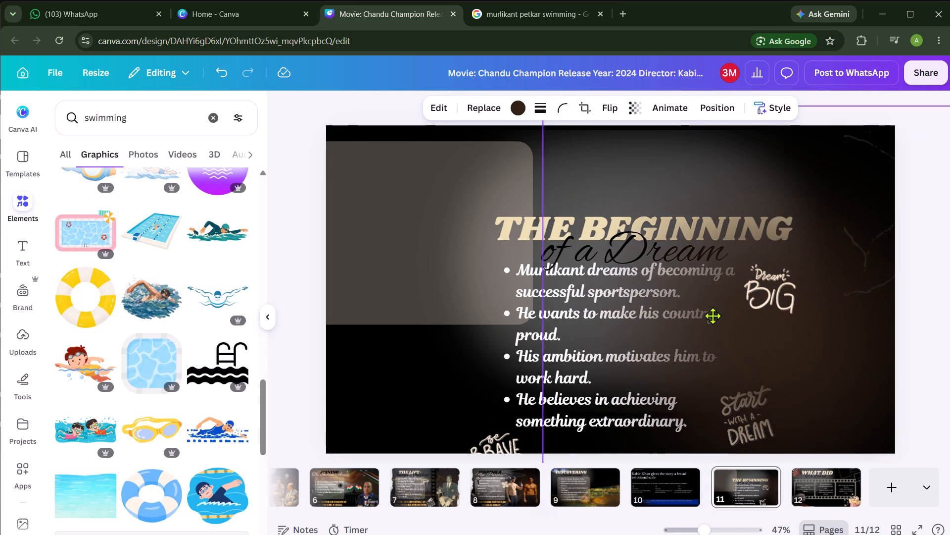
left_click_drag(712, 316, 360, 286)
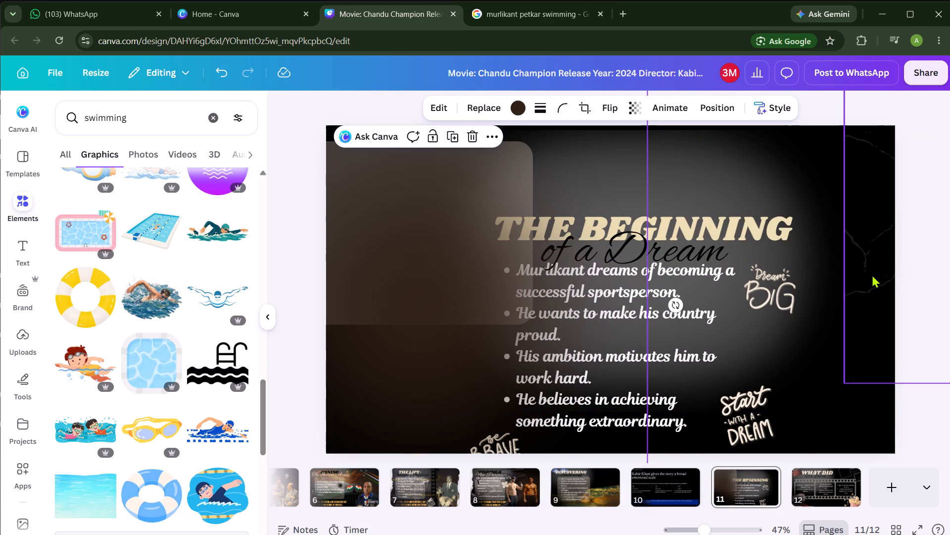
Copy the crack texture from slide 11 onto the "Discovering Swimming" slide and place it over the text area.
left_click_drag(872, 274, 788, 312)
right_click(824, 293)
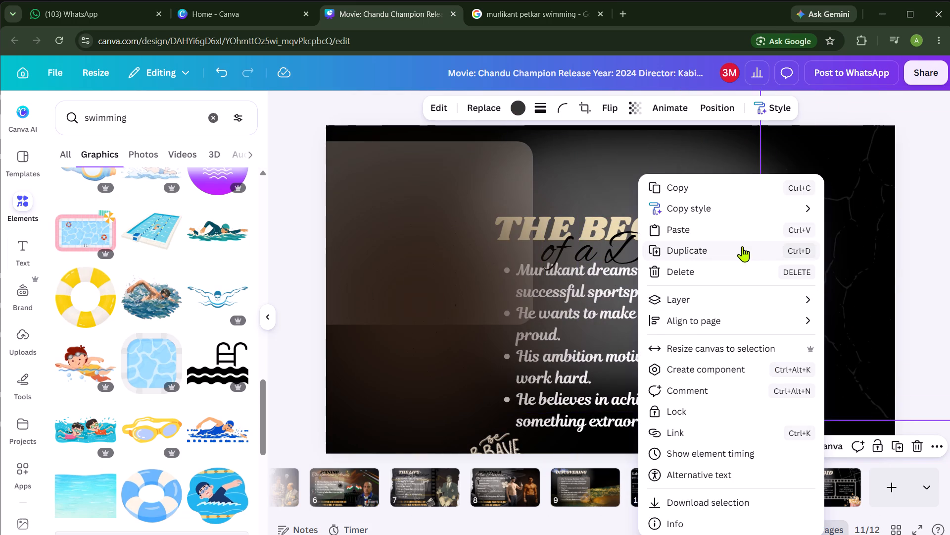
left_click(717, 187)
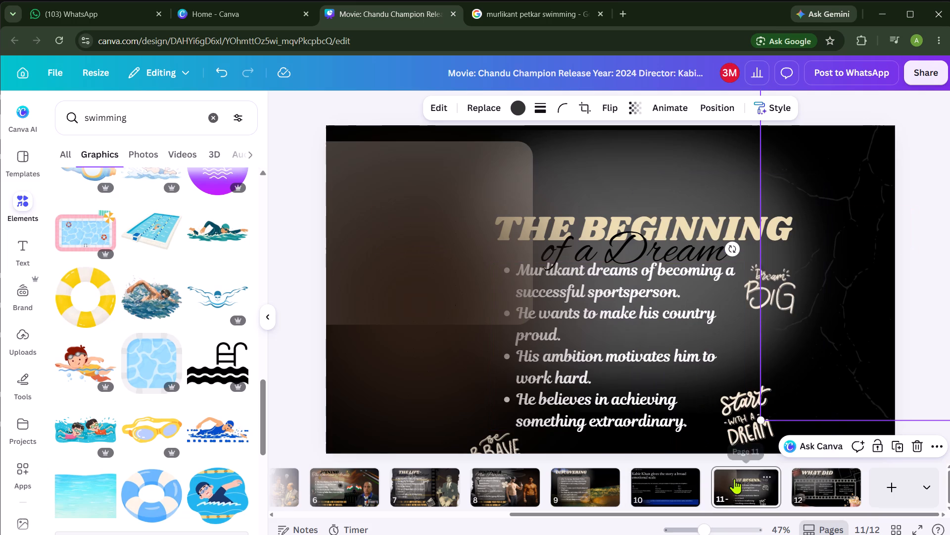
left_click(569, 481)
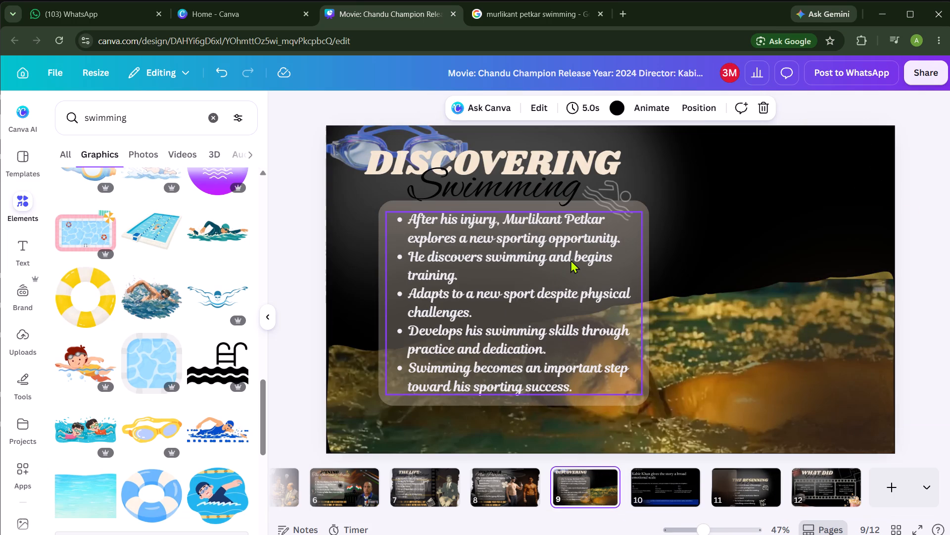
key("ctrl+v")
left_click_drag(818, 227, 771, 243)
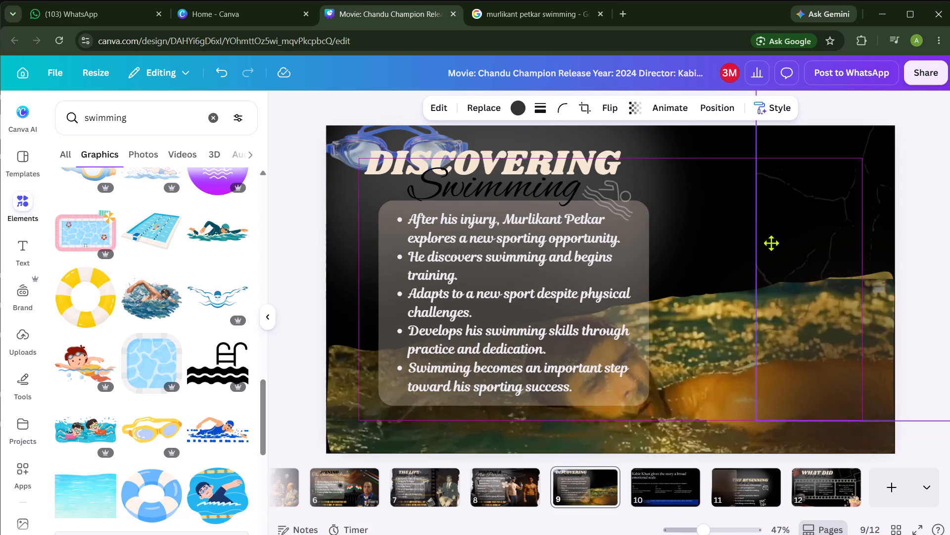
left_click_drag(771, 243, 409, 261)
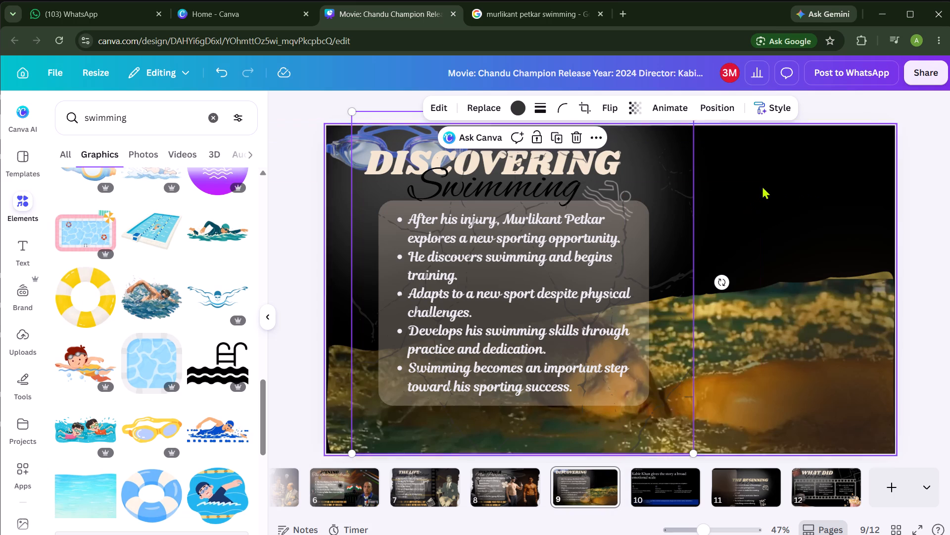
Send the crack texture on the "Discovering Swimming" slide one layer backward.
right_click(762, 186)
left_click(708, 227)
right_click(679, 252)
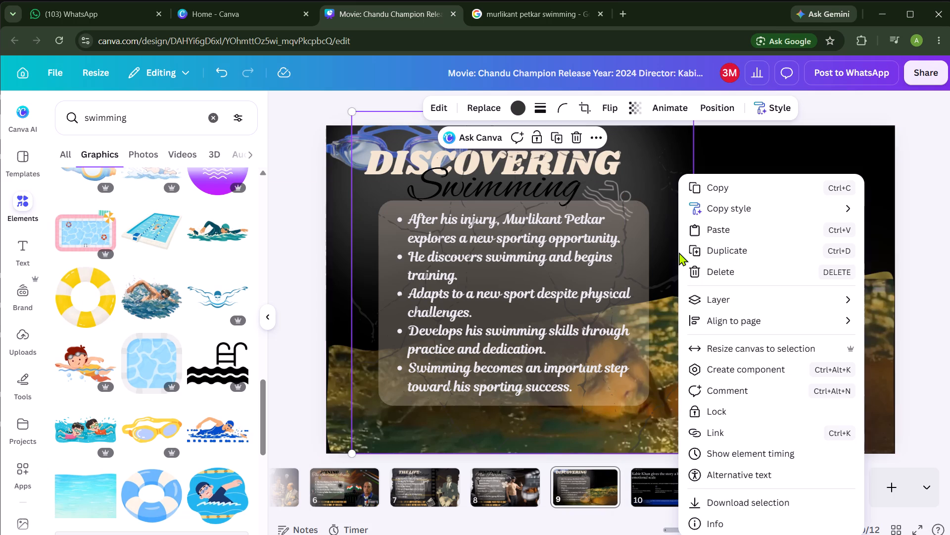
left_click(743, 317)
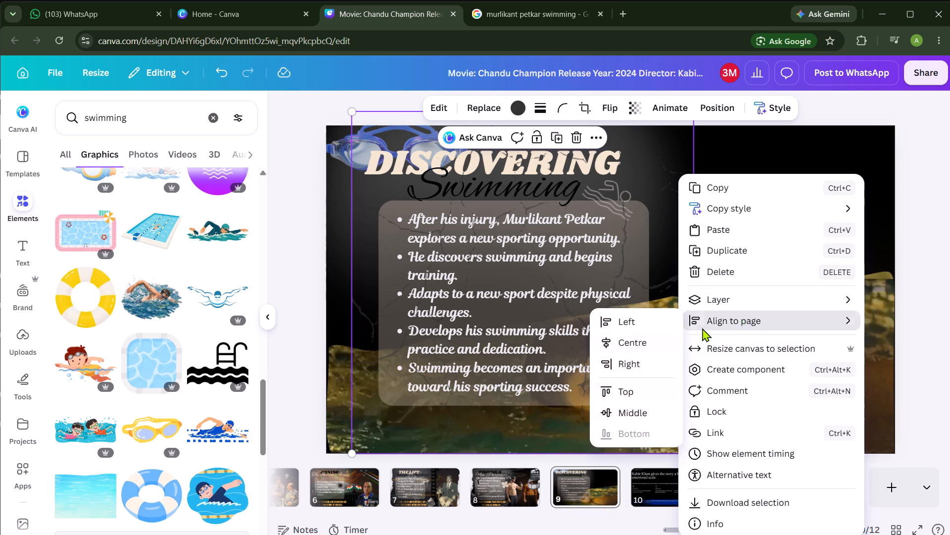
left_click(722, 304)
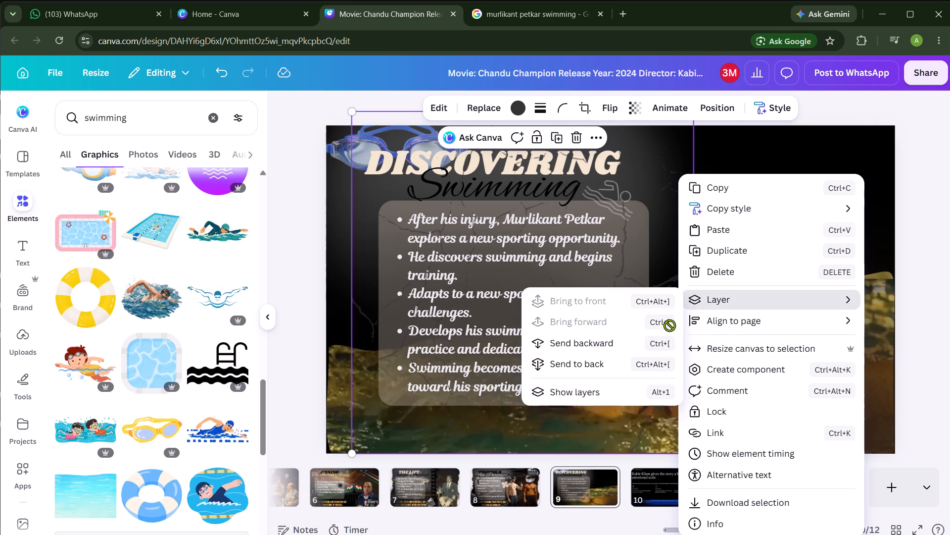
left_click(652, 346)
left_click(905, 221)
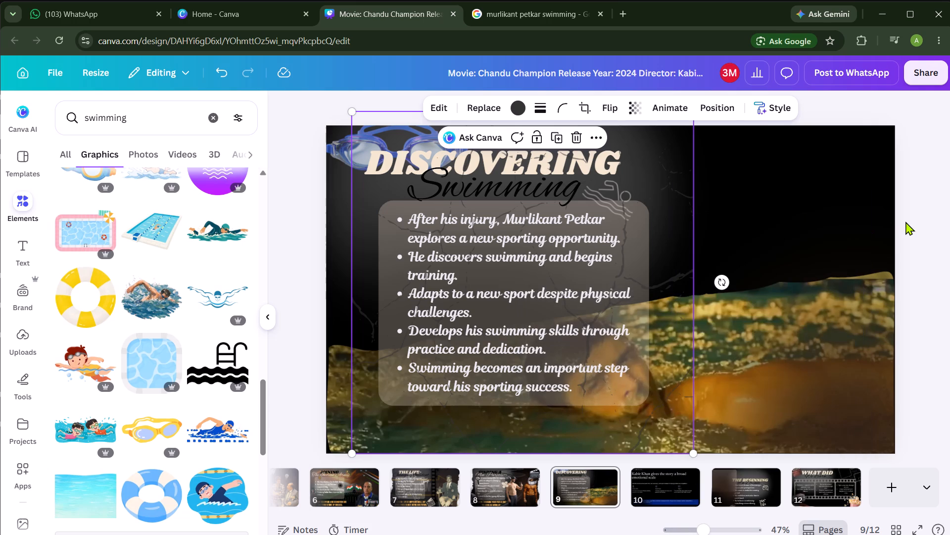
Enlarge the crack texture slightly and shift it left so it extends past the slide's left edge behind the heading and bullets.
left_click_drag(674, 245, 650, 239)
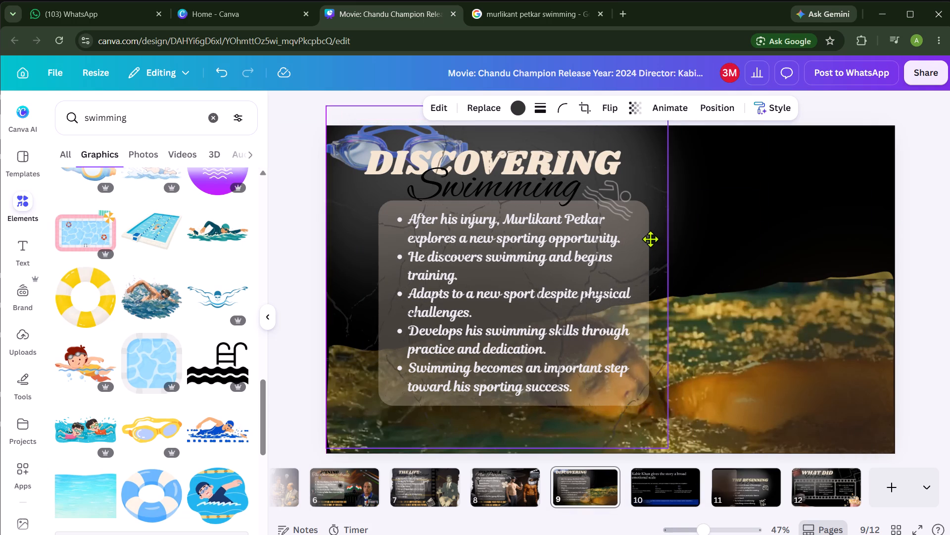
left_click_drag(650, 239, 649, 232)
left_click_drag(666, 438, 664, 431)
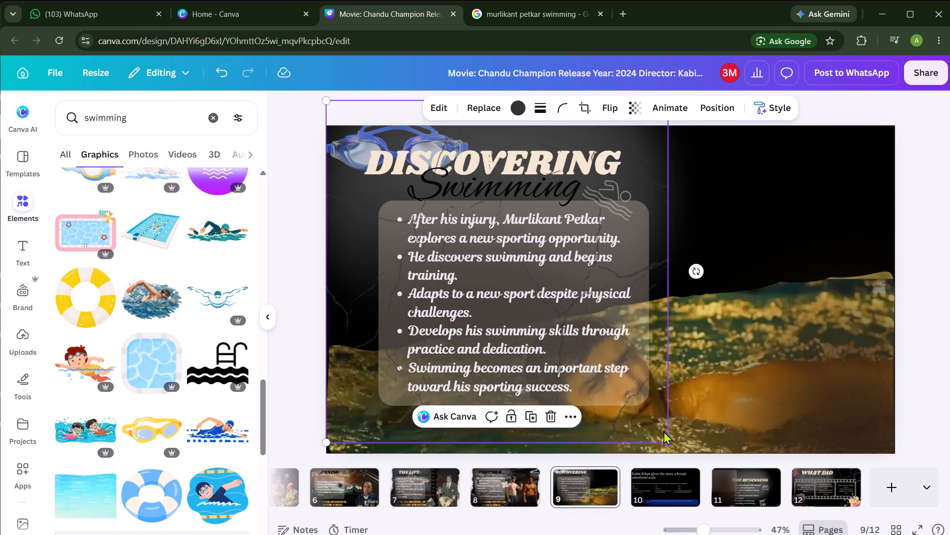
left_click_drag(664, 431, 755, 412)
left_click(937, 256)
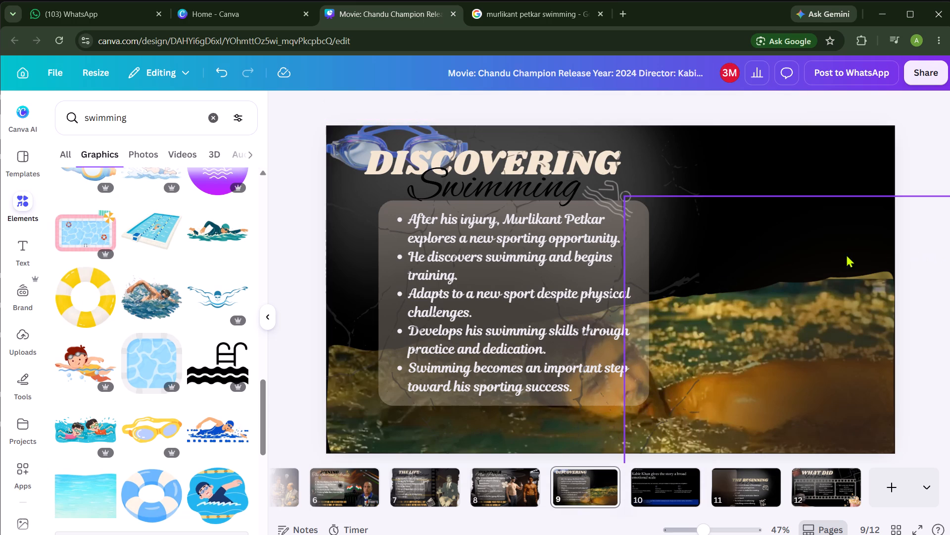
left_click_drag(682, 257, 641, 257)
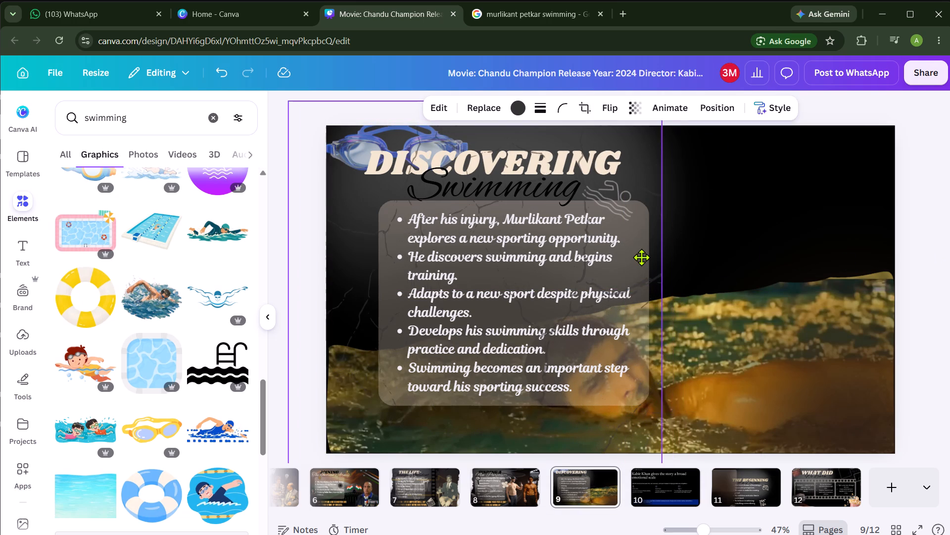
left_click_drag(641, 257, 634, 255)
left_click(738, 209)
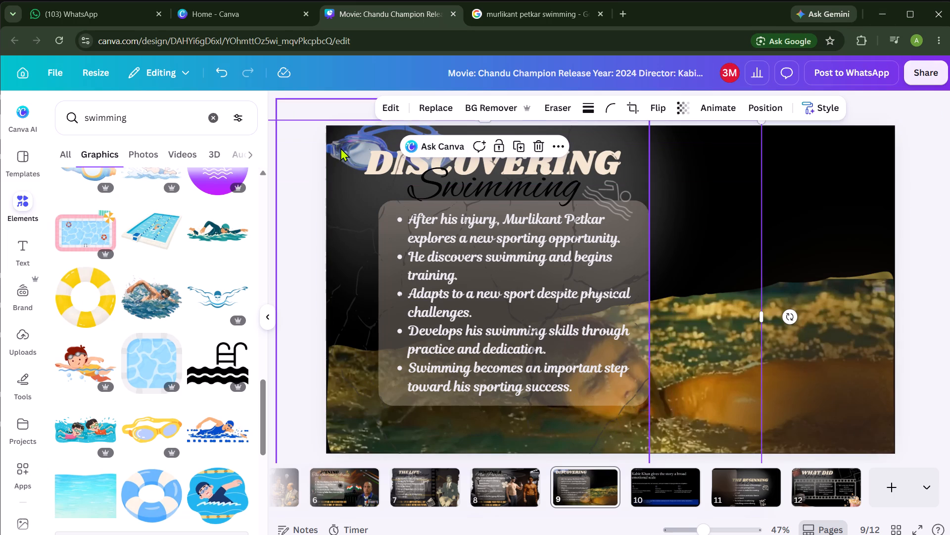
left_click(949, 194)
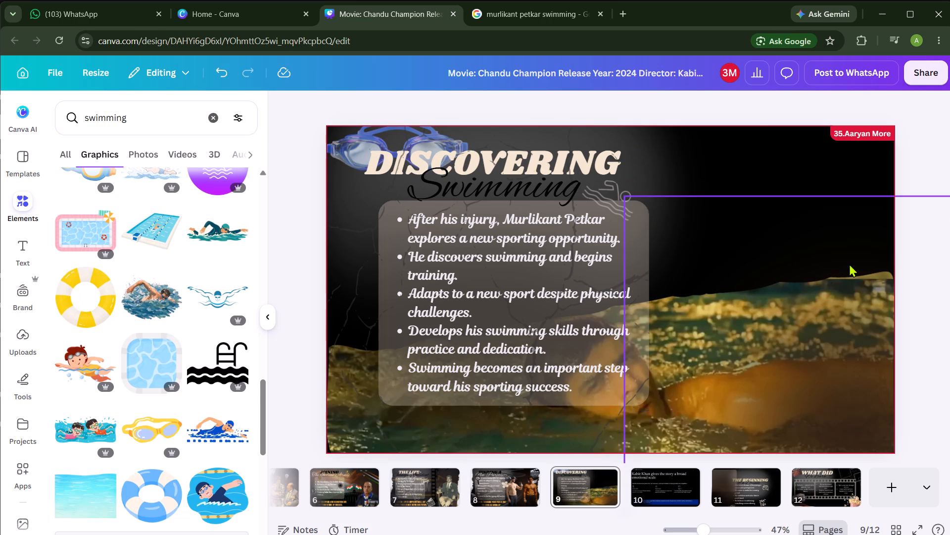
Move the brown glow on slide 11, "The Beginning of a Dream", back over the slide's right half.
left_click(746, 486)
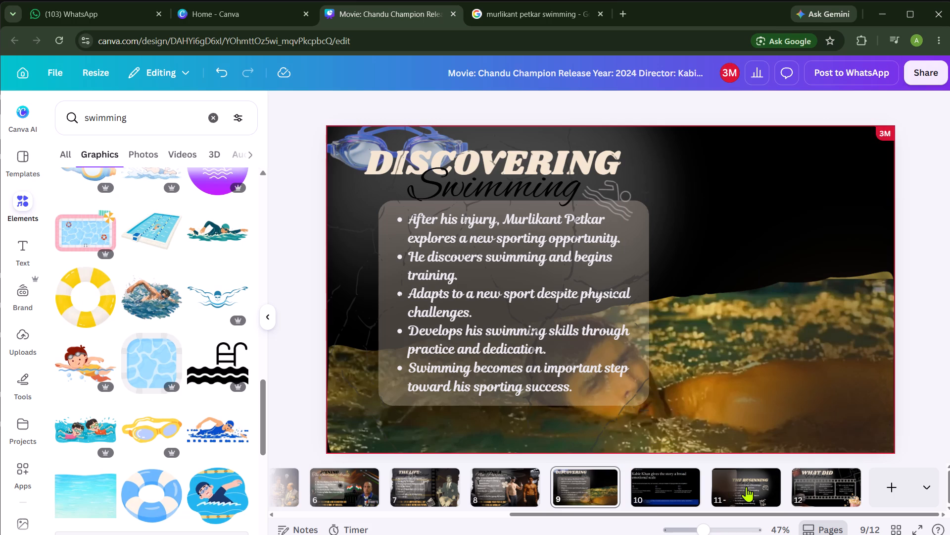
left_click_drag(471, 314, 535, 315)
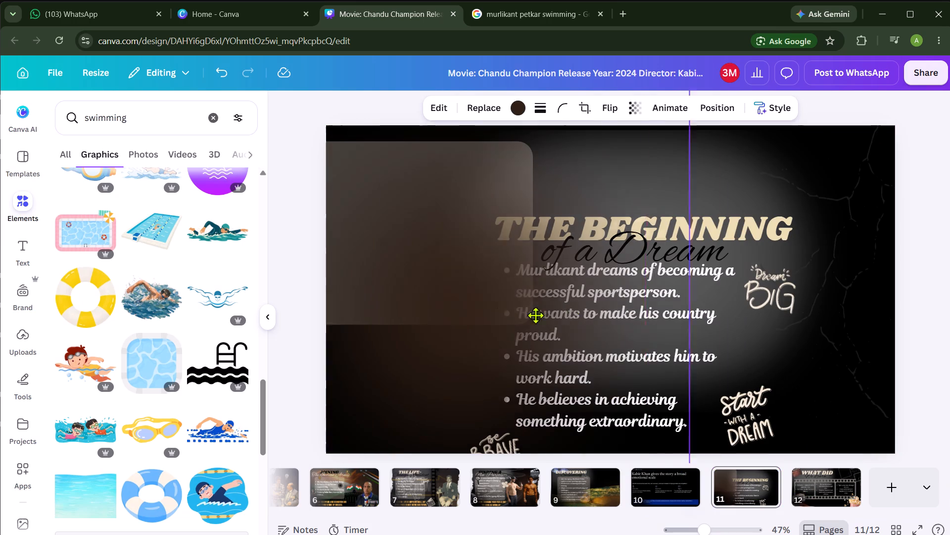
left_click_drag(535, 315, 797, 288)
Copy the brown glow from slide 11 onto the "Discovering Swimming" slide and place it over the slide's upper-right area.
right_click(798, 286)
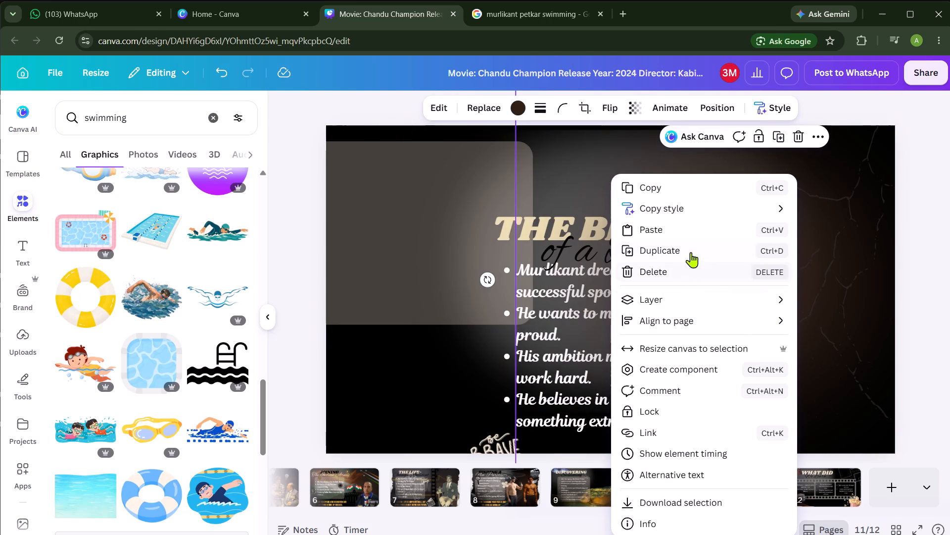
left_click(678, 191)
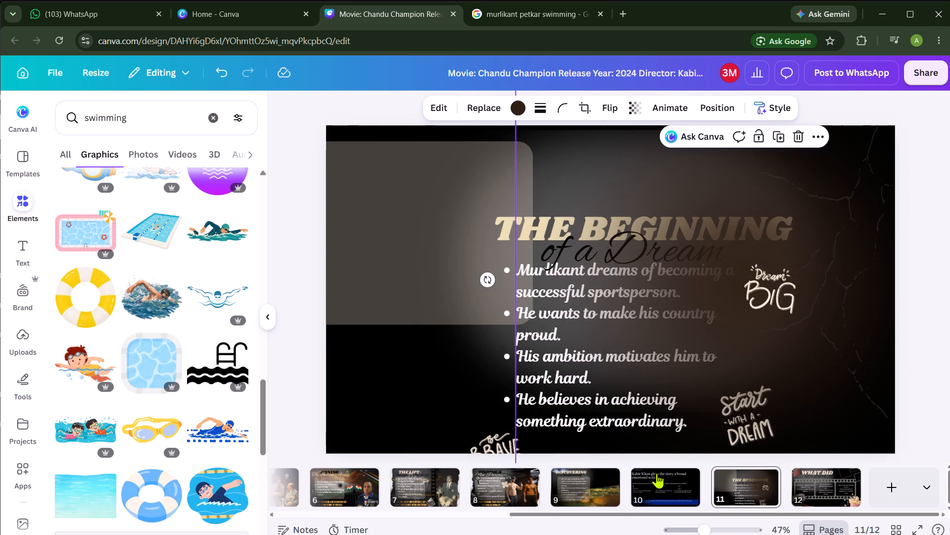
left_click(579, 482)
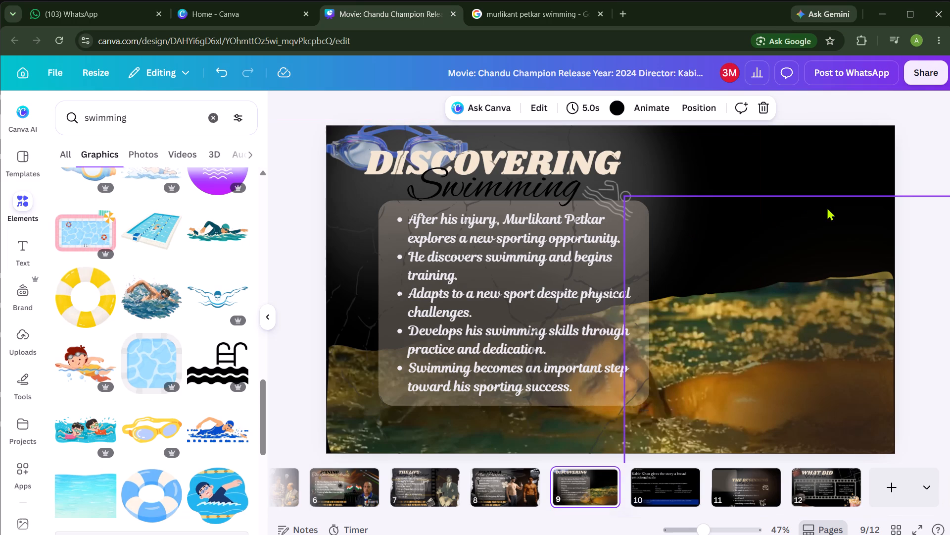
key("ctrl+v")
left_click_drag(825, 208, 882, 124)
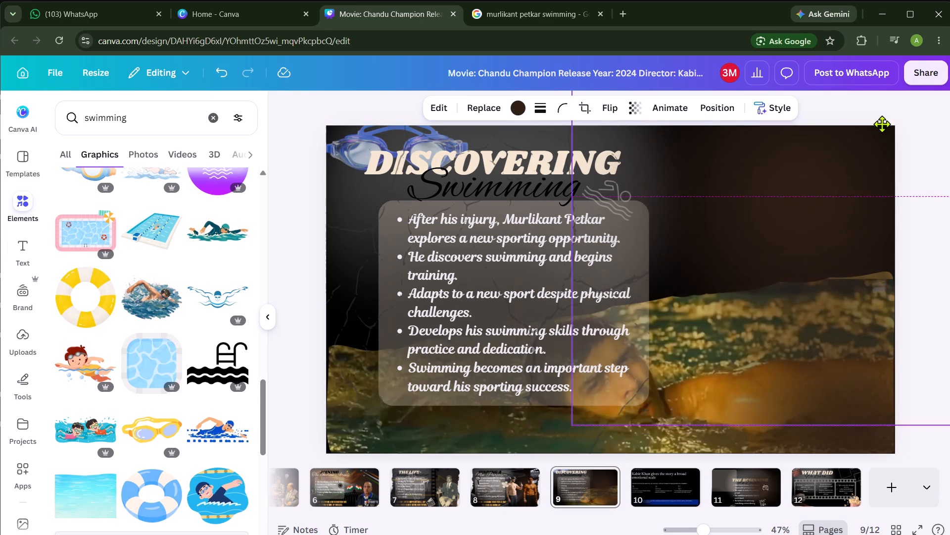
left_click_drag(882, 124, 890, 87)
left_click(949, 127)
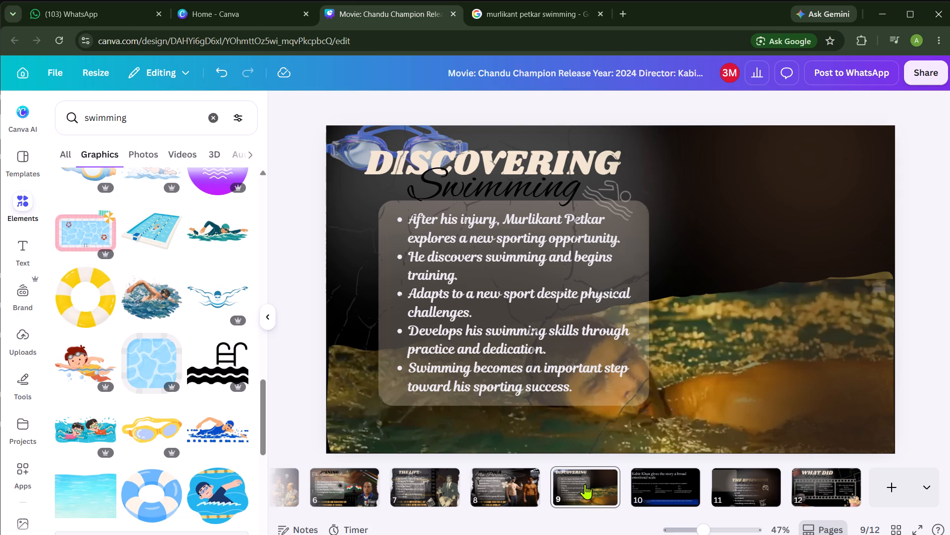
Move the brown glow on slide 11, "The Beginning of a Dream", over to the slide's left half.
left_click(734, 471)
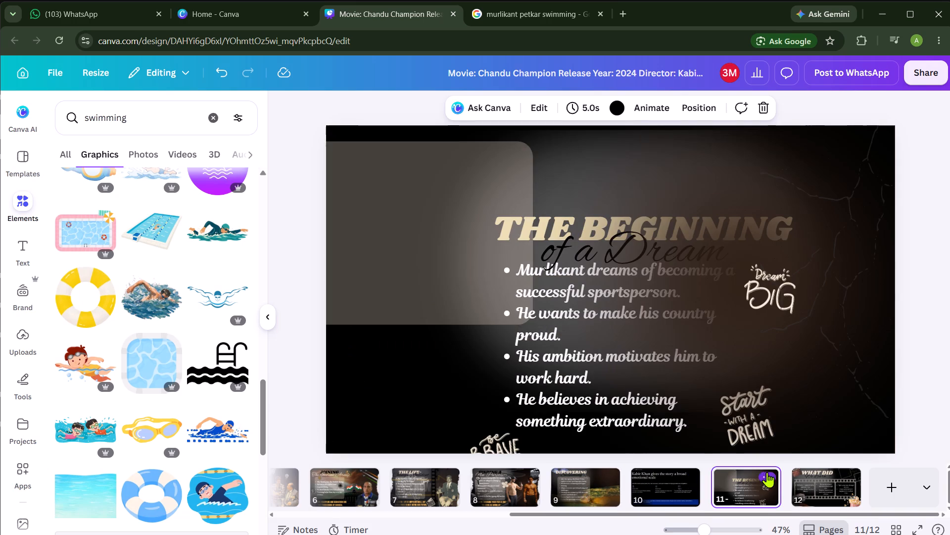
left_click(762, 296)
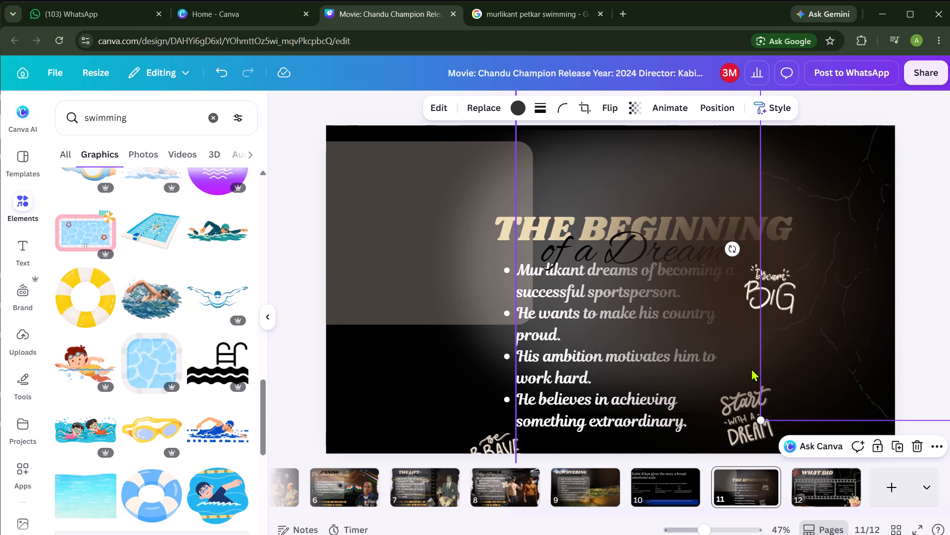
left_click_drag(733, 418, 448, 359)
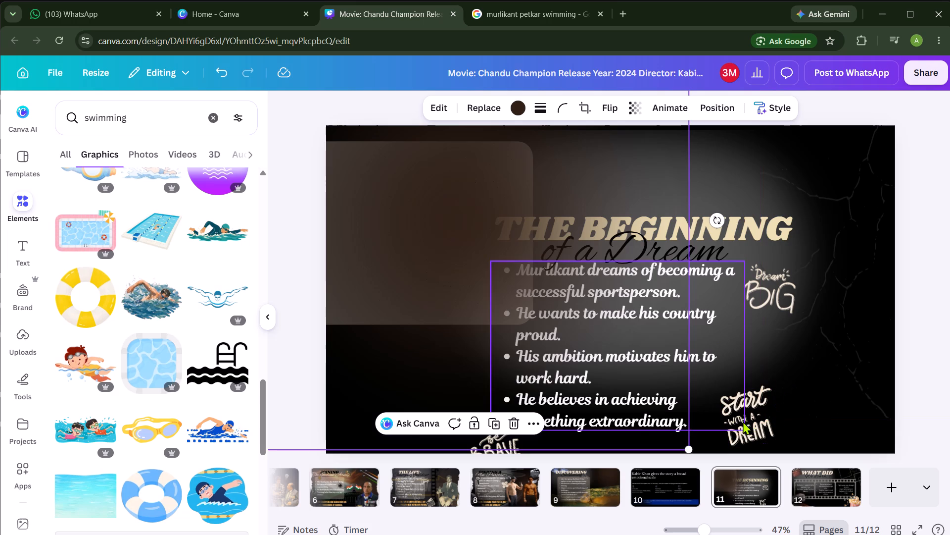
Copy the "Start with a Dream" graphic from slide 11 onto the "Discovering Swimming" slide and place it near the slide's upper-right corner.
right_click(767, 424)
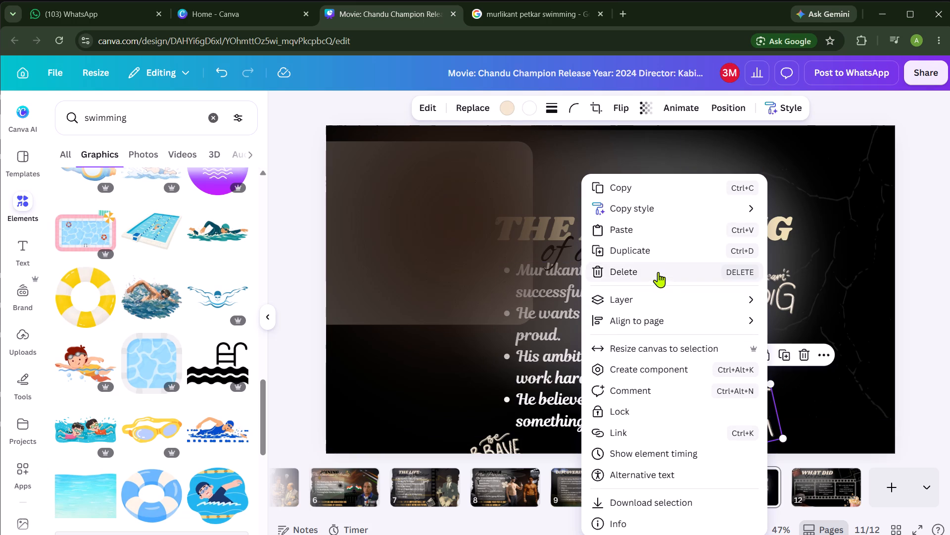
left_click(647, 184)
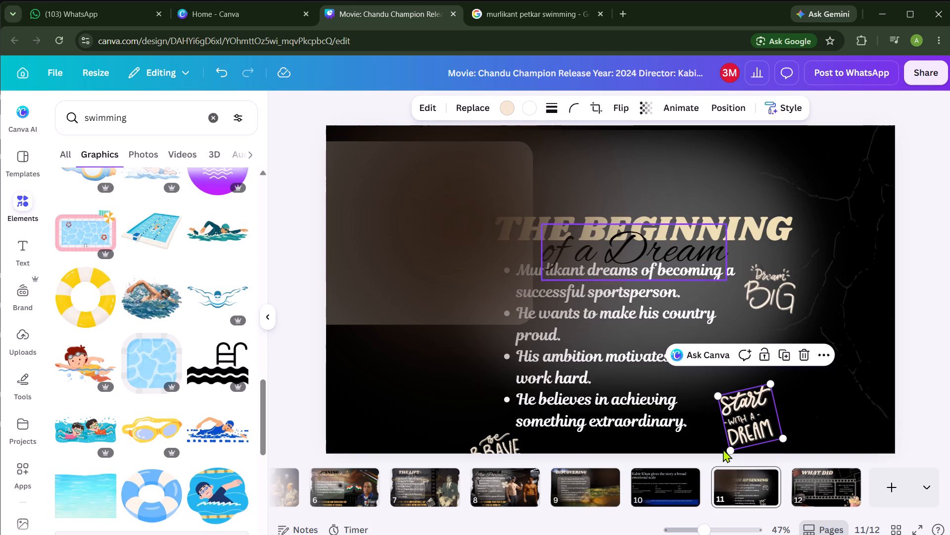
left_click(604, 492)
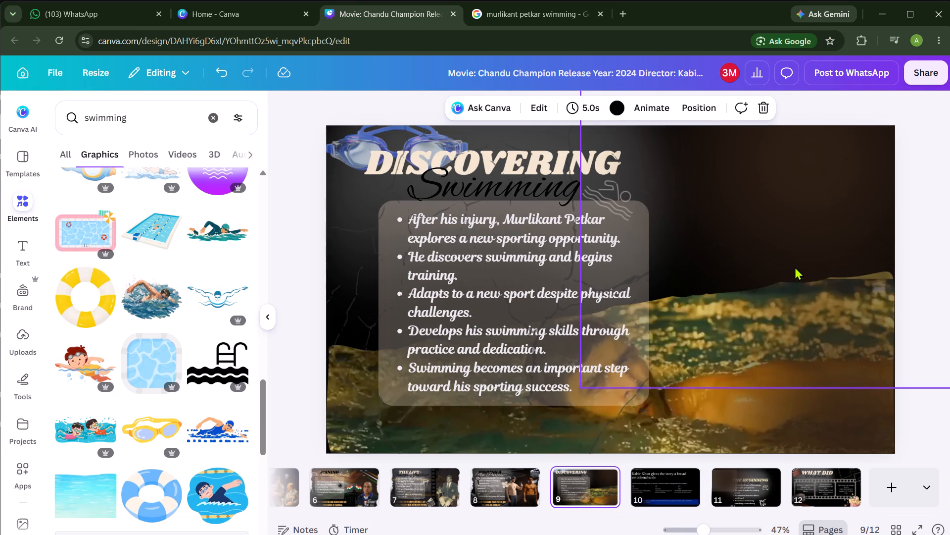
key("ctrl+v")
left_click_drag(772, 409, 784, 361)
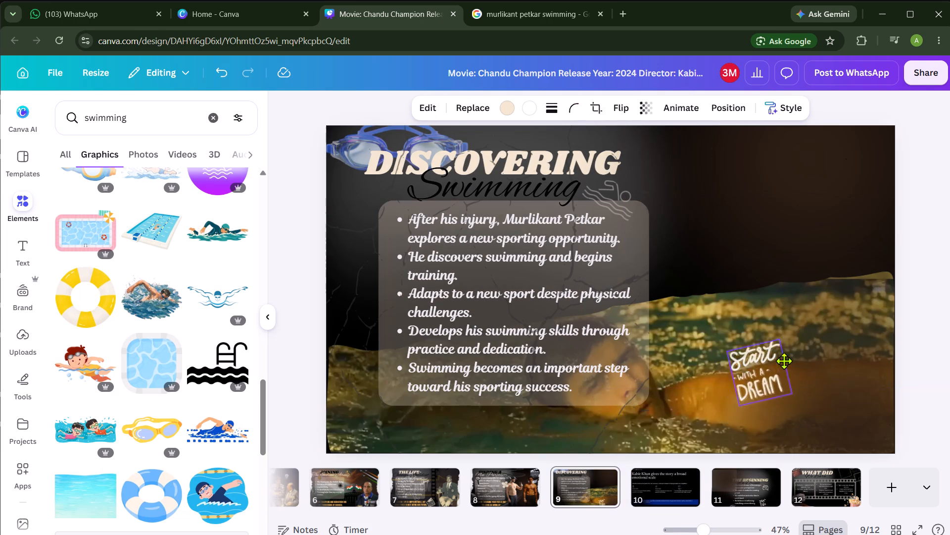
left_click_drag(784, 361, 833, 214)
left_click_drag(835, 201, 852, 142)
left_click(946, 157)
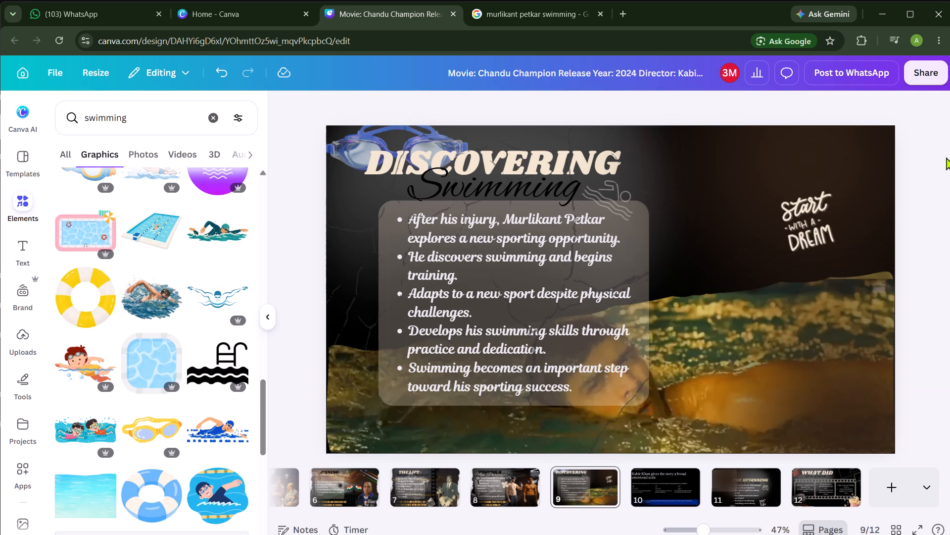
left_click_drag(808, 220, 841, 168)
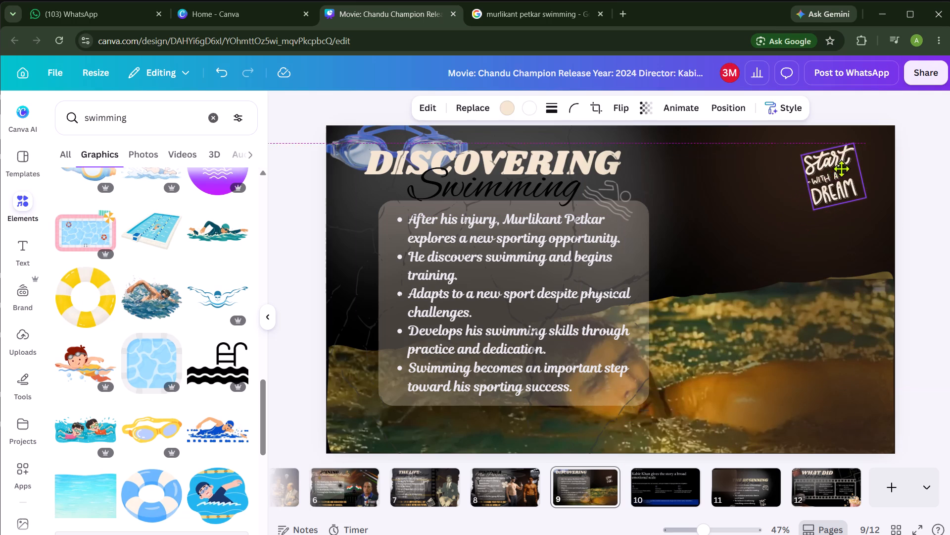
left_click_drag(841, 168, 844, 167)
left_click(697, 221)
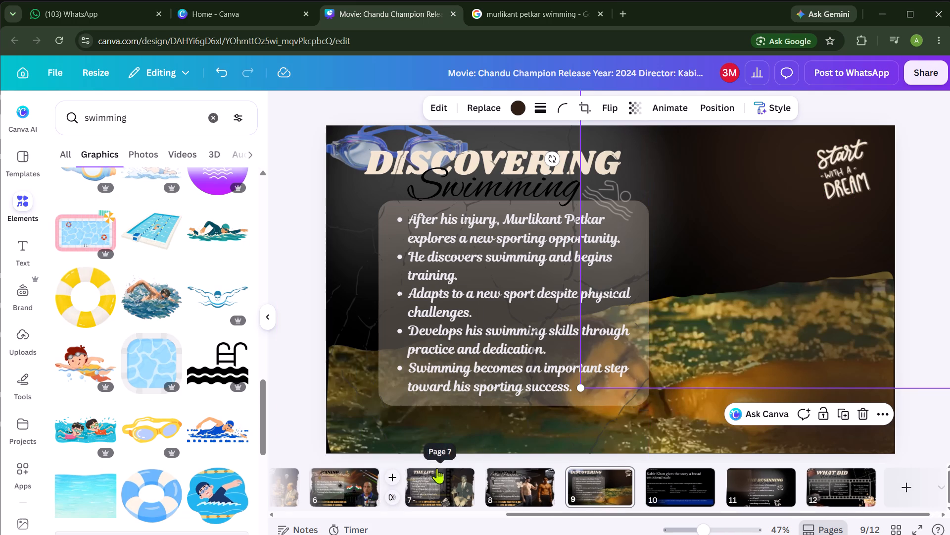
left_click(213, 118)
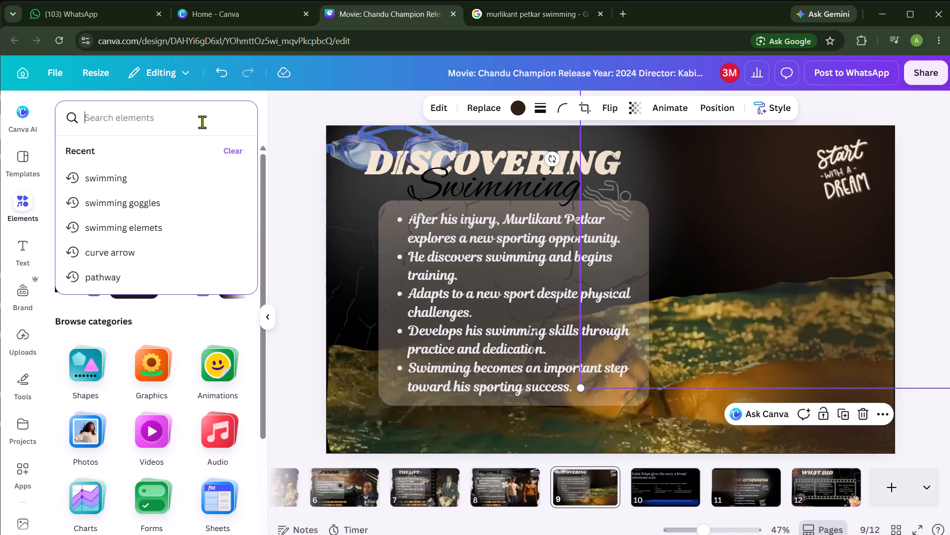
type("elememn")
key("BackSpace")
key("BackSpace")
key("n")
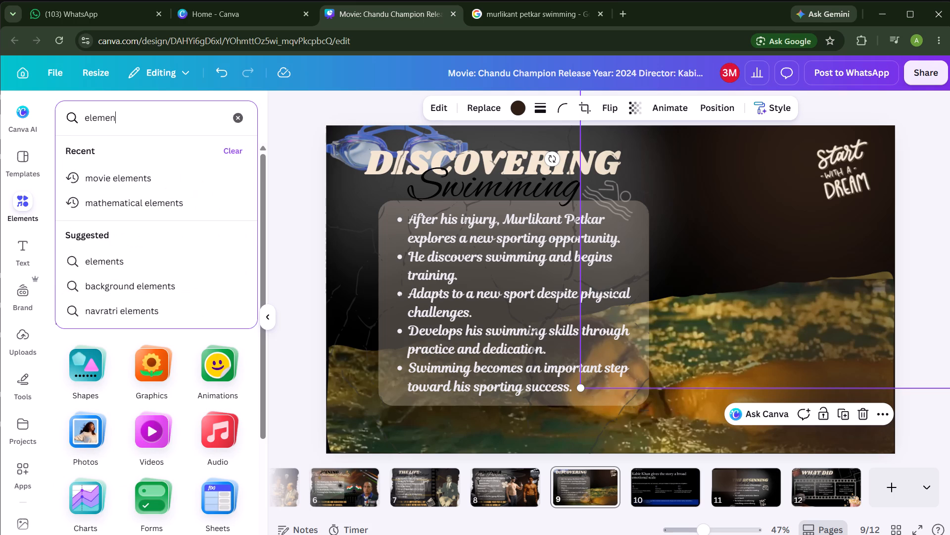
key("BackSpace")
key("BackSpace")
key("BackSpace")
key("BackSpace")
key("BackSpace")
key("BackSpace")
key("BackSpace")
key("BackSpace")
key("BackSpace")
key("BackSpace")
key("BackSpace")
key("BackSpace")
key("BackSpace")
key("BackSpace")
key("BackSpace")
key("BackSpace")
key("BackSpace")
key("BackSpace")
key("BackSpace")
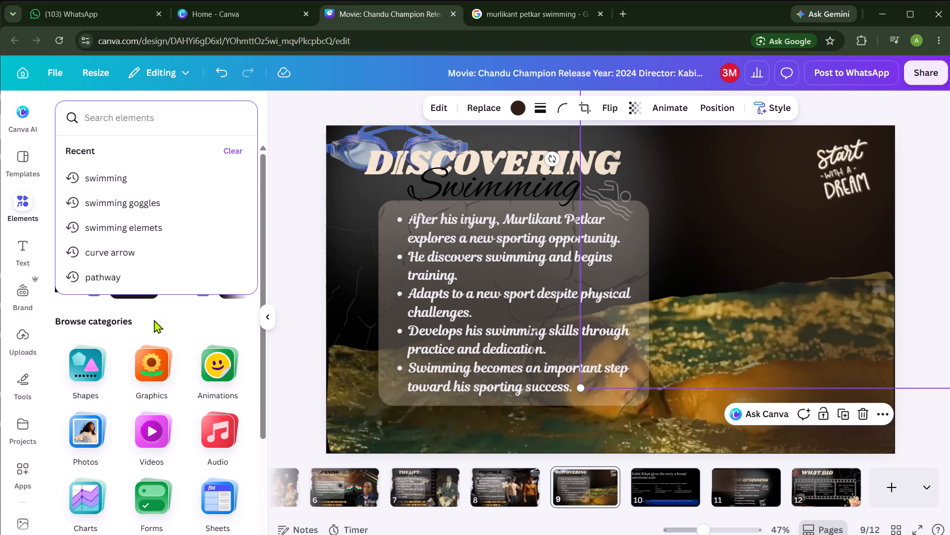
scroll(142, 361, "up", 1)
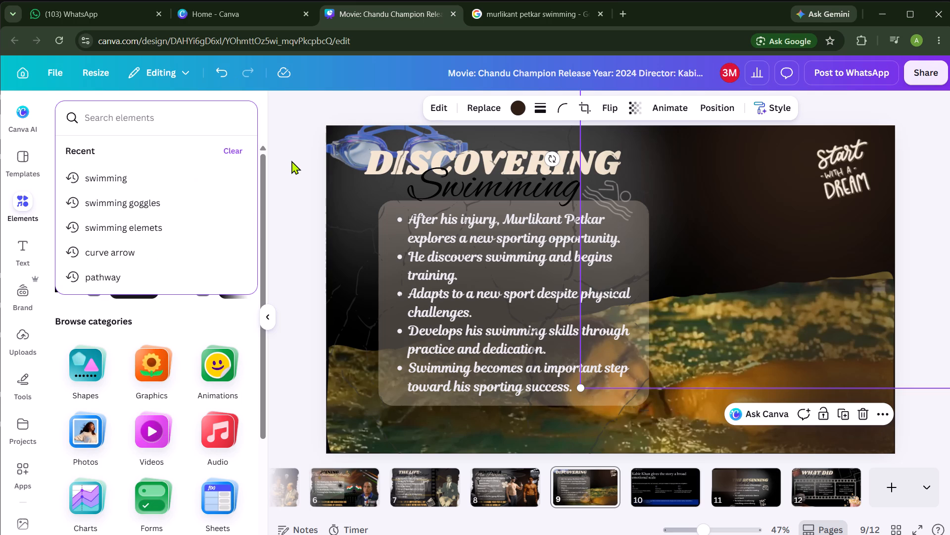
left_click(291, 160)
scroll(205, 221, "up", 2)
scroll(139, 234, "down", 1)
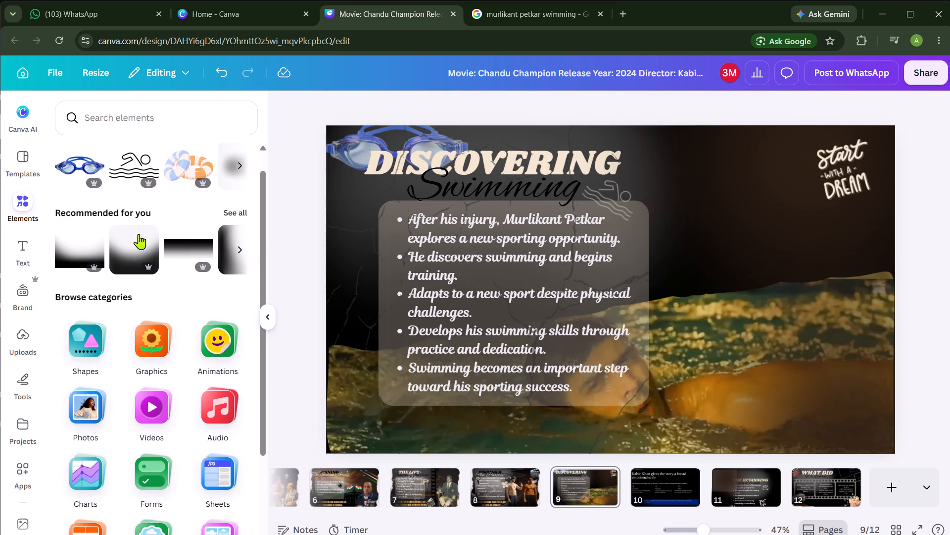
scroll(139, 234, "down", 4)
Browse the ready-made font combinations for a text design that suits the "Discovering Swimming" slide.
left_click(30, 256)
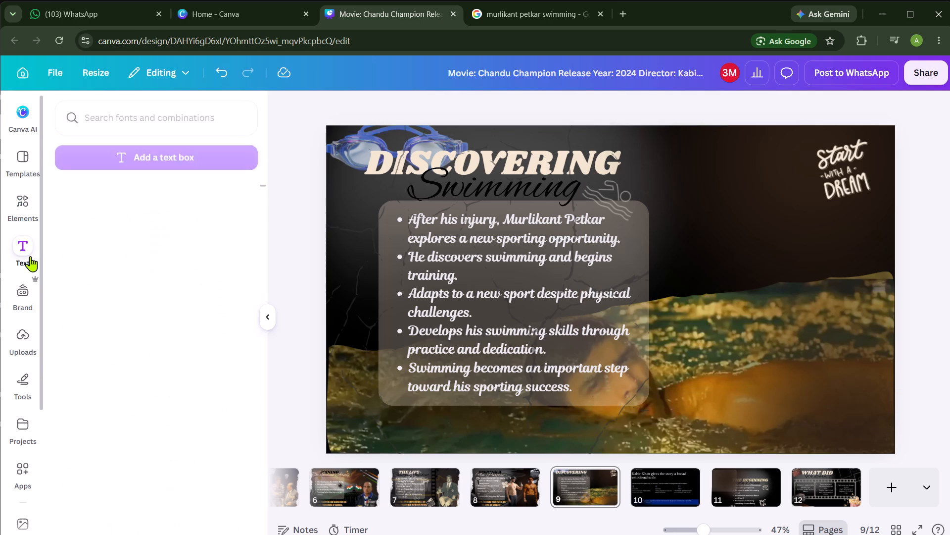
scroll(100, 322, "down", 5)
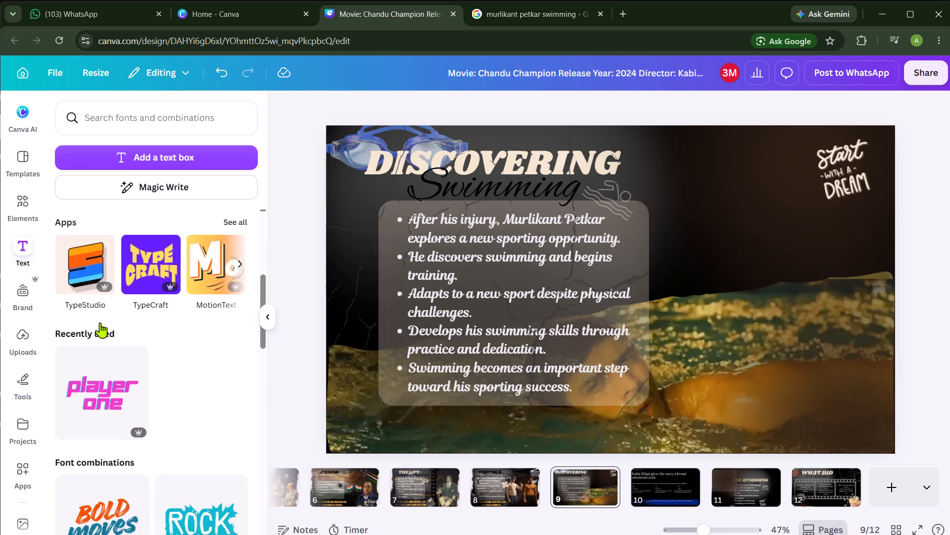
scroll(100, 322, "down", 3)
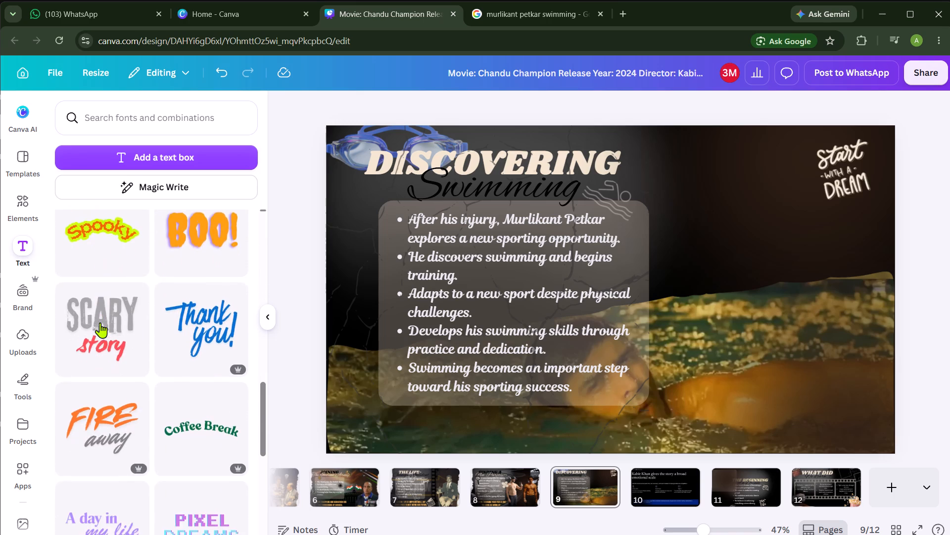
scroll(100, 322, "down", 2)
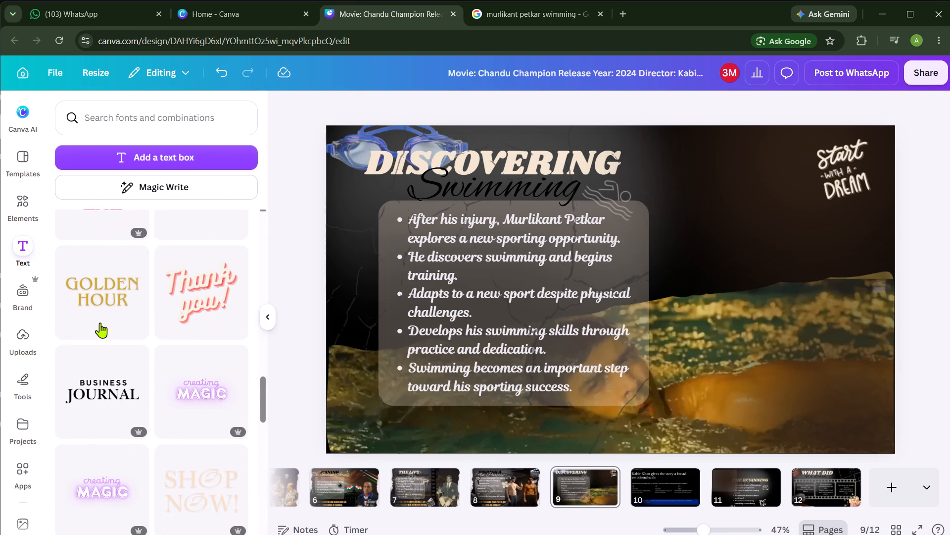
scroll(100, 322, "down", 2)
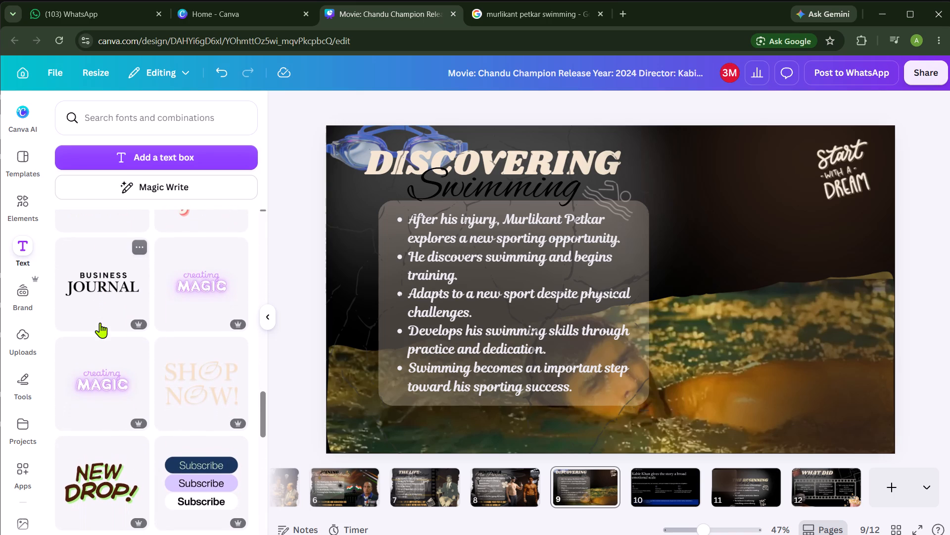
scroll(100, 322, "down", 2)
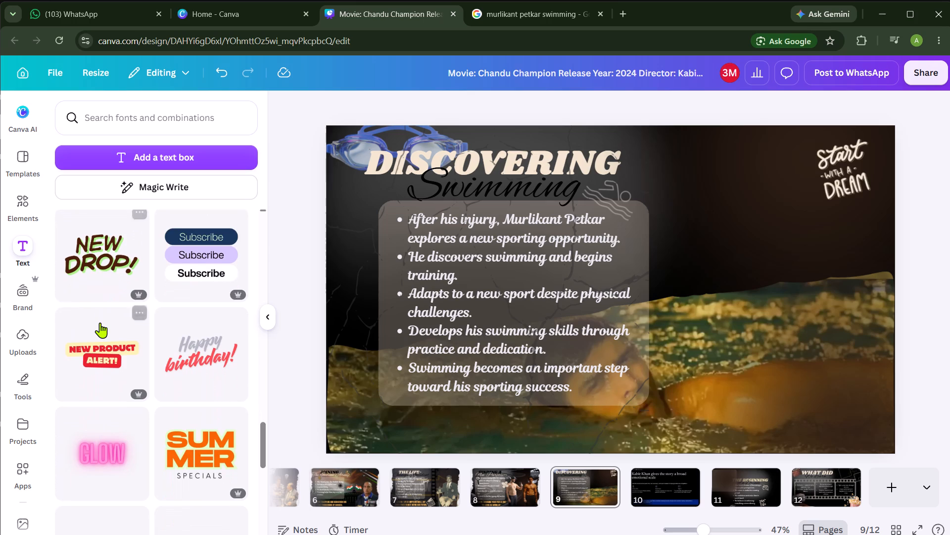
scroll(100, 322, "down", 3)
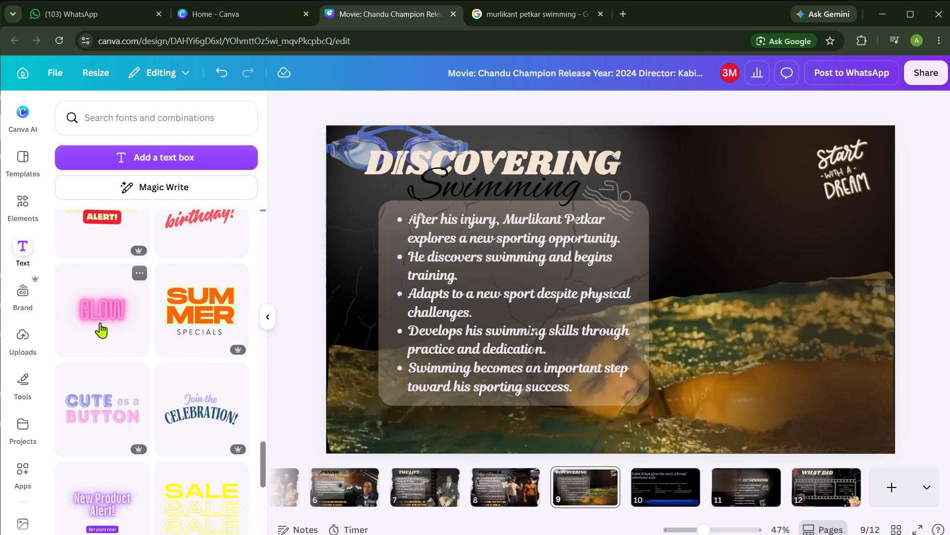
scroll(100, 322, "down", 4)
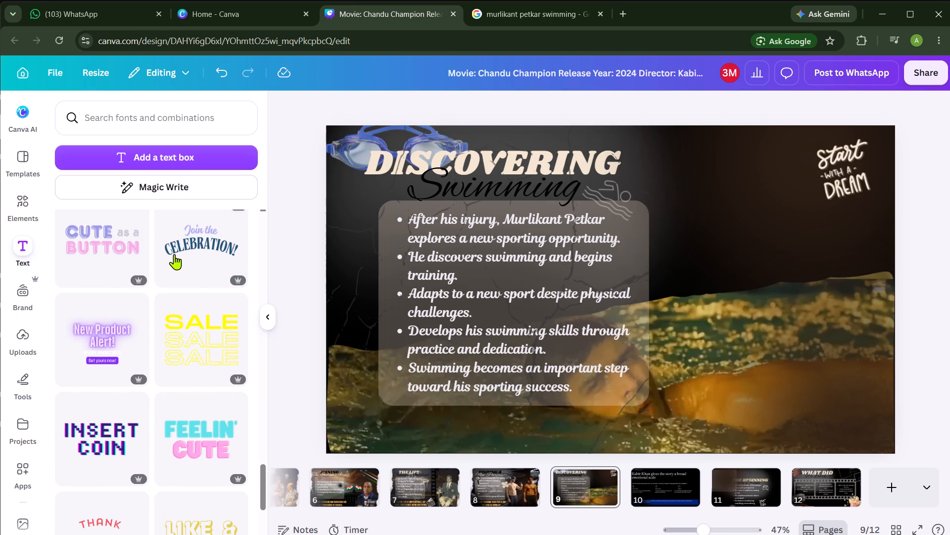
scroll(155, 294, "up", 7)
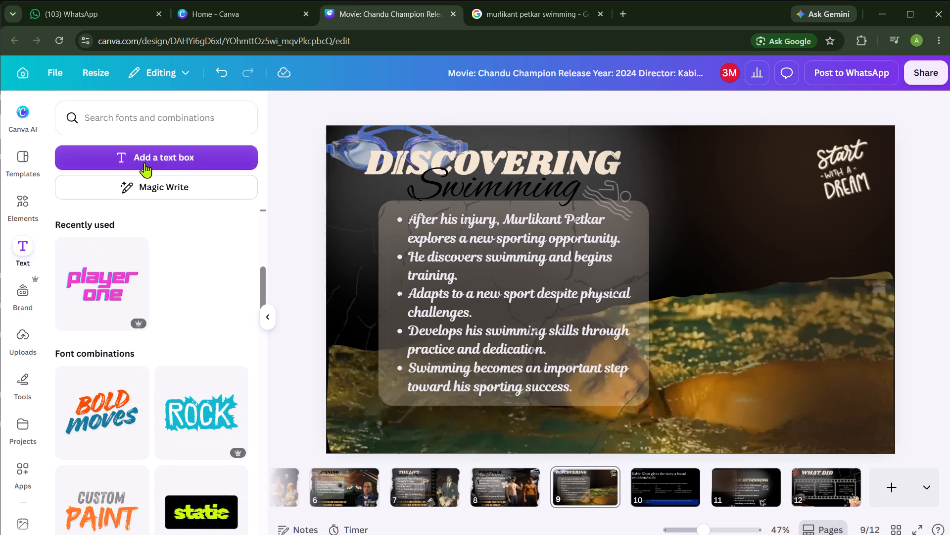
Search the fonts and combinations for "motivational speeches".
left_click(131, 121)
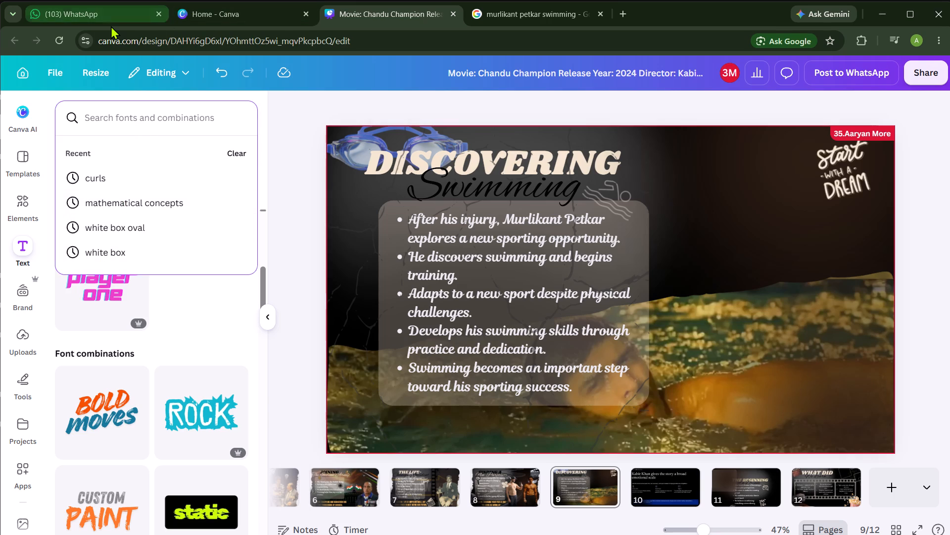
left_click_drag(517, 1, 510, 16)
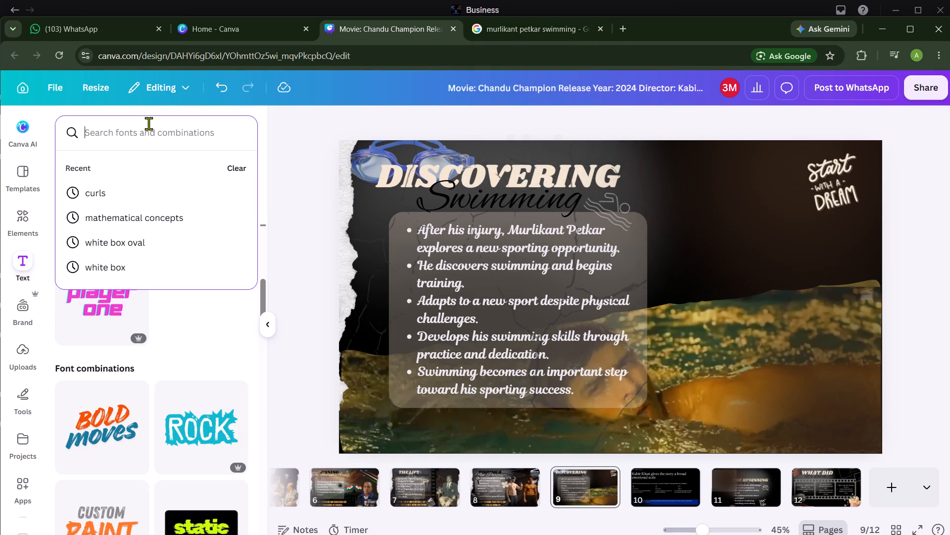
type("motivational speeches")
key("Return")
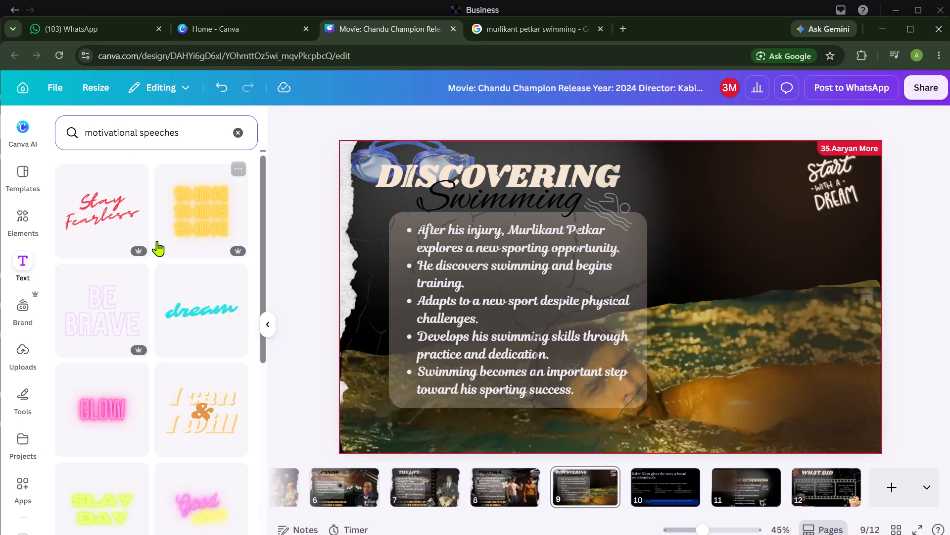
Add the "I can & I will" text design to the "Discovering Swimming" slide, shrunk to fit just beside the title.
scroll(175, 335, "down", 1)
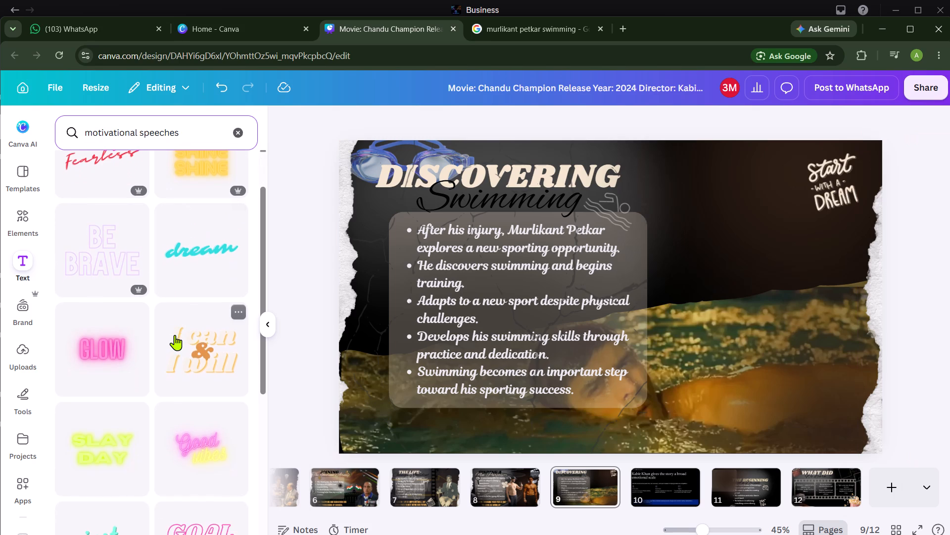
scroll(175, 335, "down", 1)
left_click(197, 337)
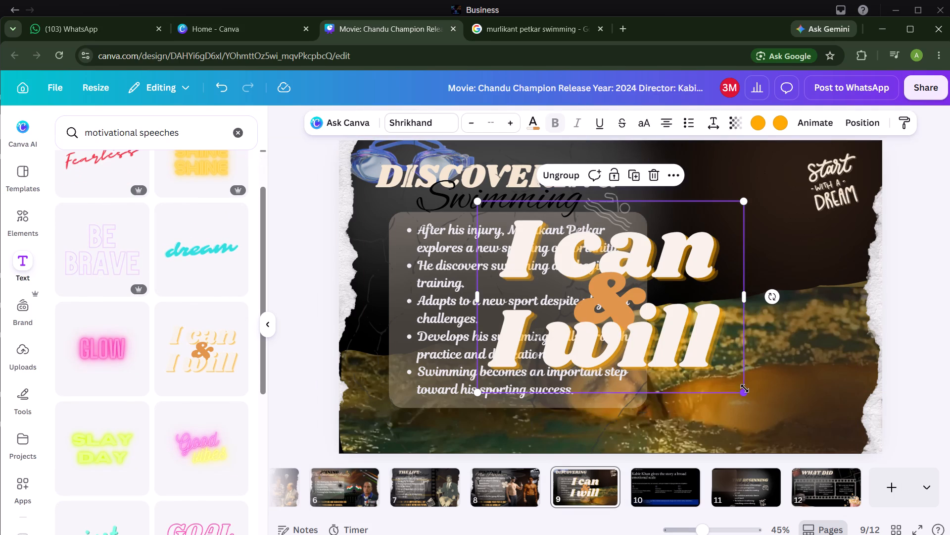
left_click_drag(745, 389, 641, 294)
left_click_drag(618, 276, 767, 234)
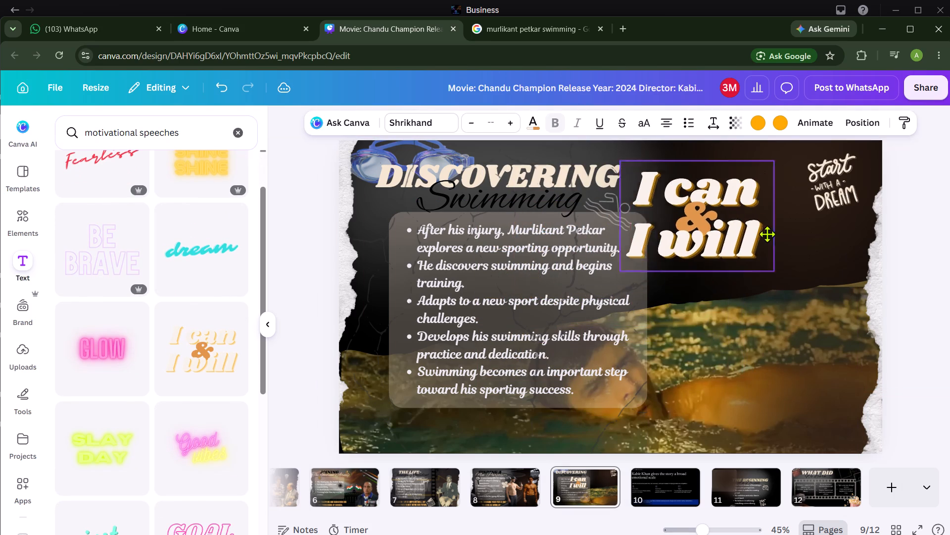
left_click_drag(767, 234, 780, 225)
left_click_drag(793, 257, 738, 226)
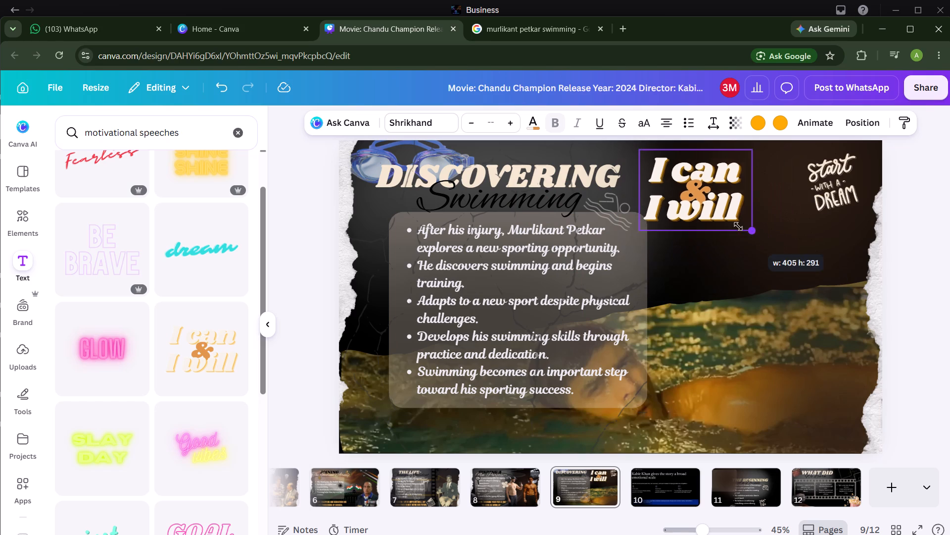
left_click_drag(738, 226, 712, 205)
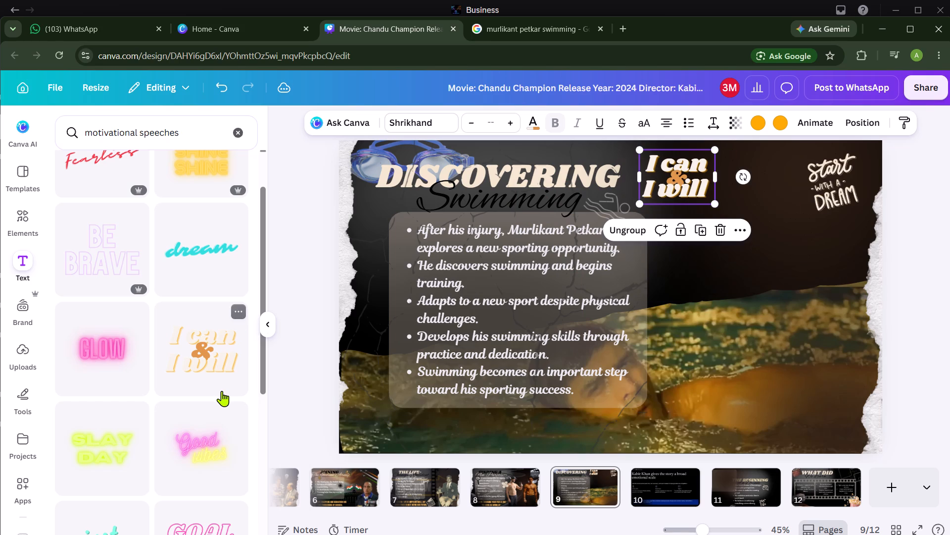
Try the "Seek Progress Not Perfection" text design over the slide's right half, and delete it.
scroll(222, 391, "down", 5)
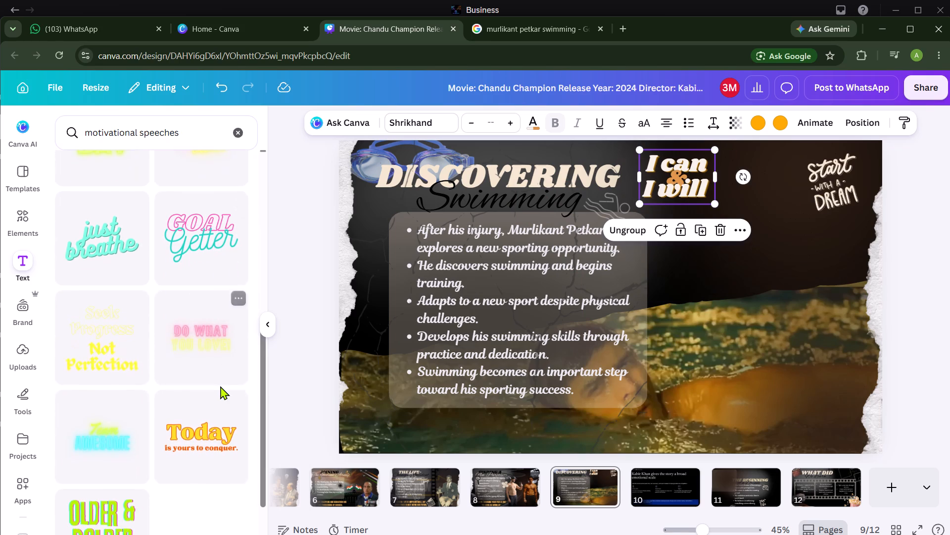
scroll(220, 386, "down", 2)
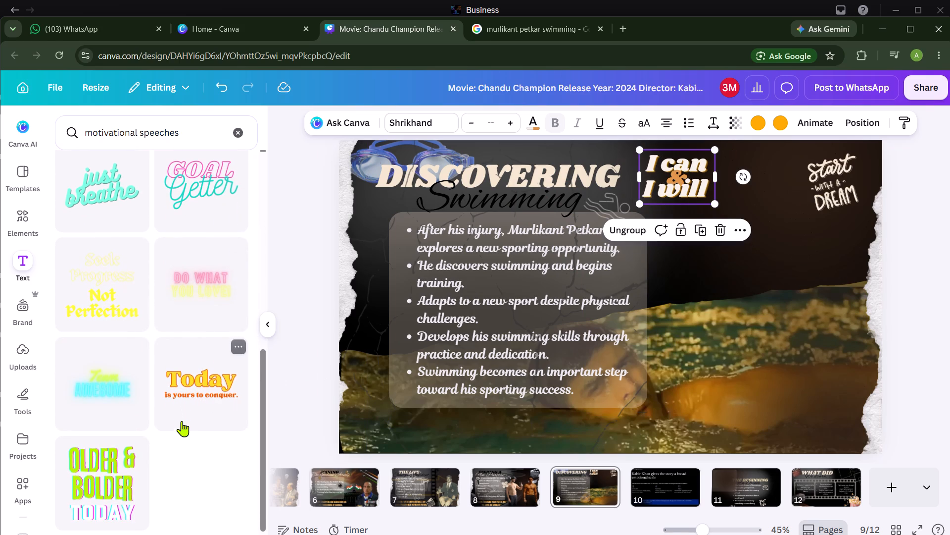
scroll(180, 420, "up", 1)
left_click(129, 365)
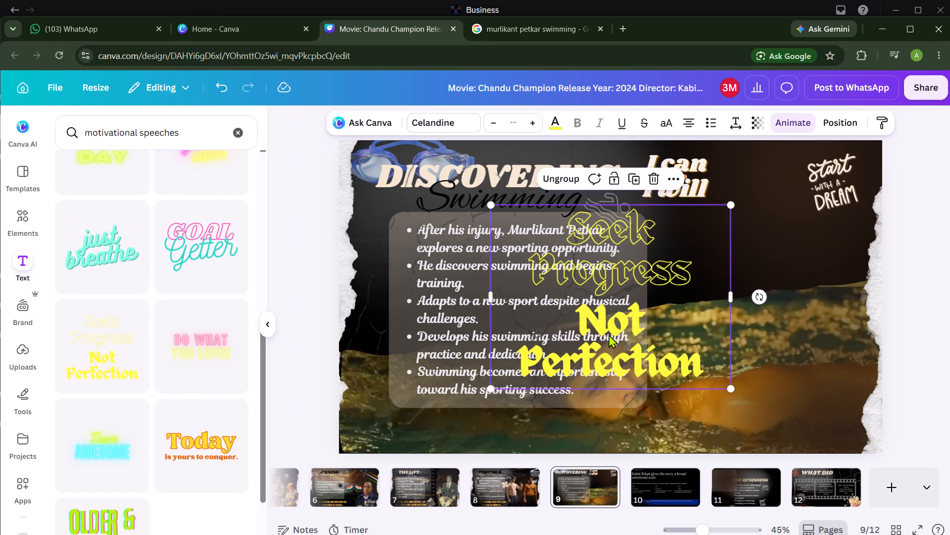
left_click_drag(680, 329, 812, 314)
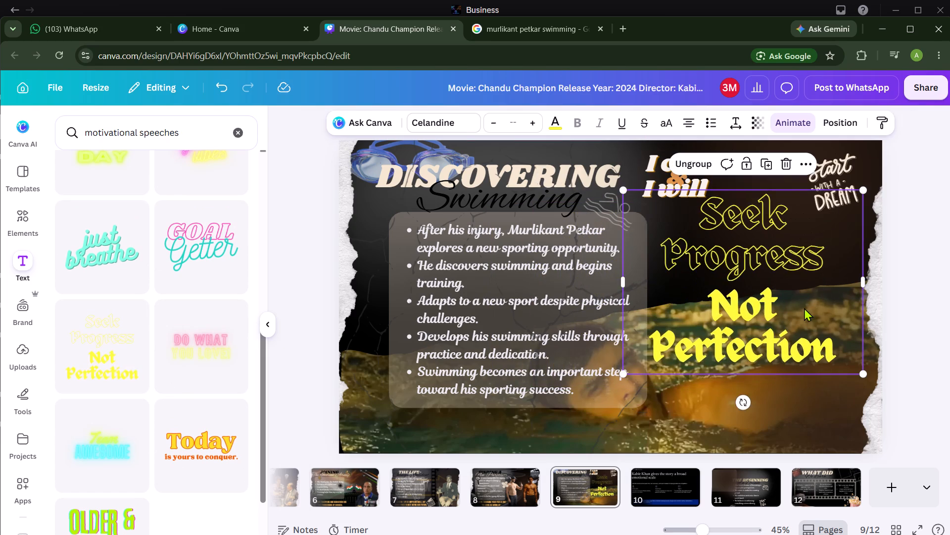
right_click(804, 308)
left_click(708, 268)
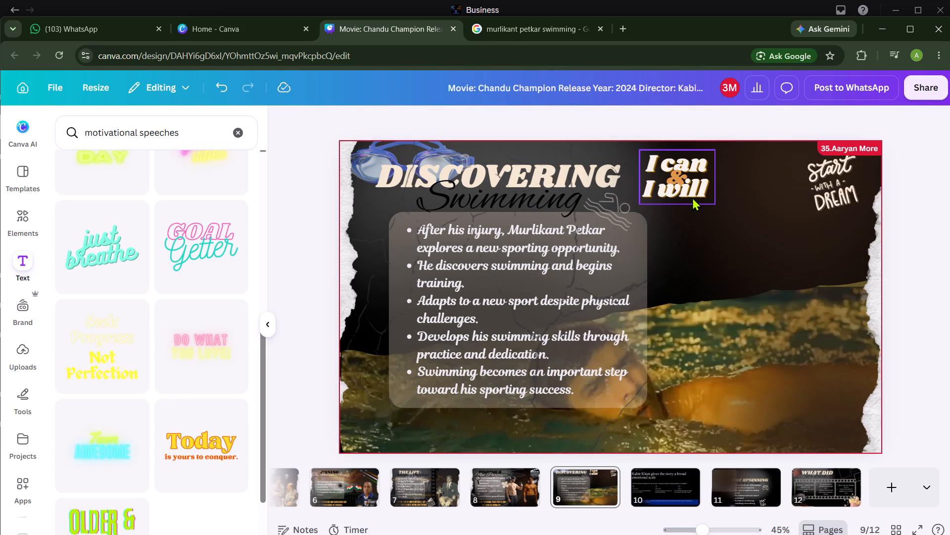
Move "I can & I will" closer to the "Start with a Dream" graphic, shrink it to about 208 × 149 and tilt it slightly counterclockwise.
left_click_drag(692, 197, 750, 212)
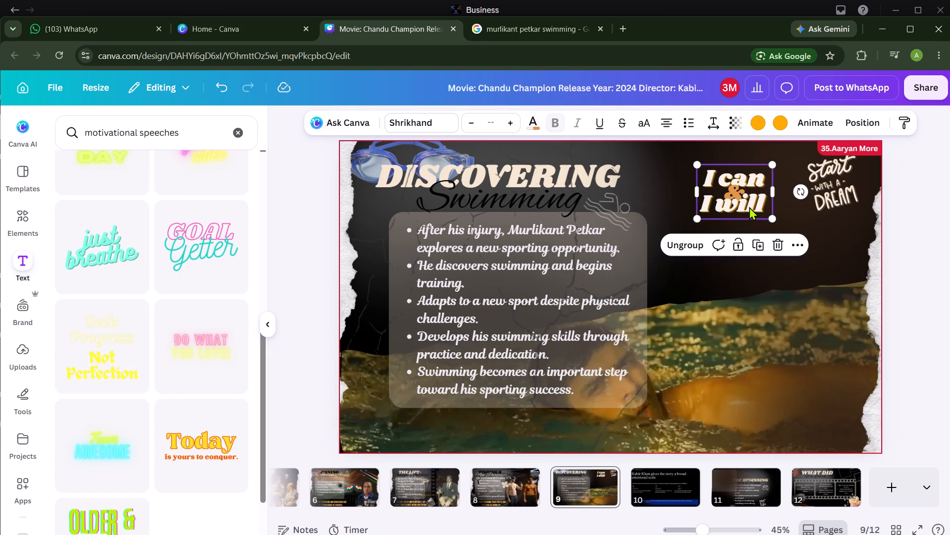
left_click_drag(769, 217, 749, 206)
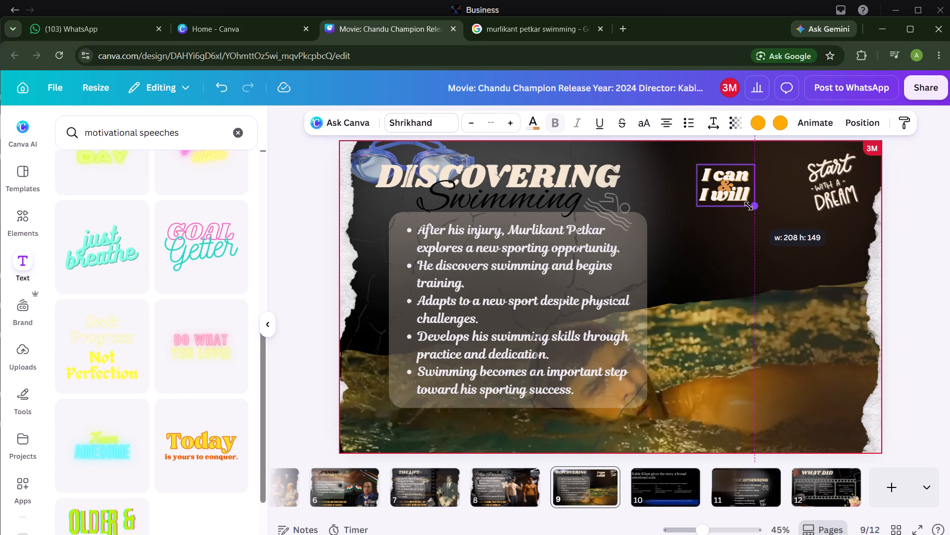
left_click_drag(749, 206, 749, 206)
left_click_drag(778, 190, 781, 176)
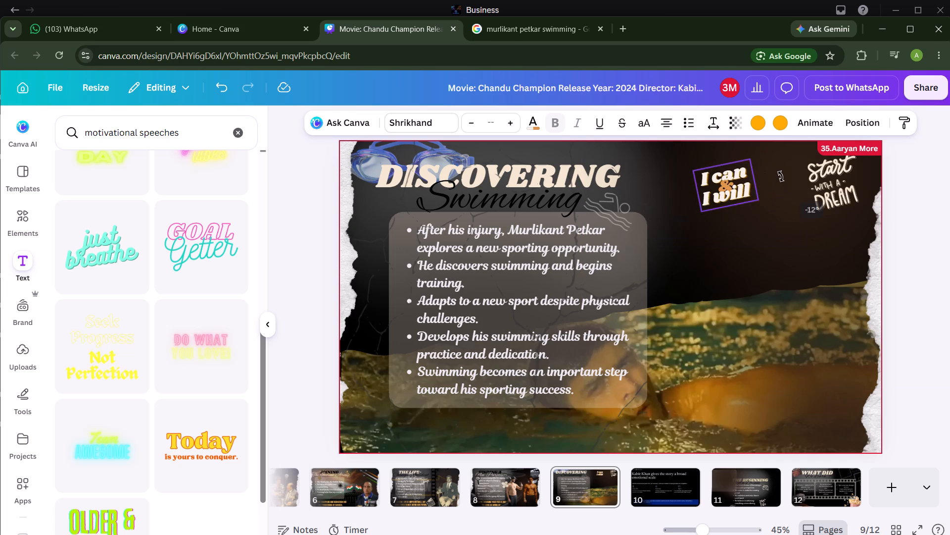
left_click_drag(781, 176, 785, 186)
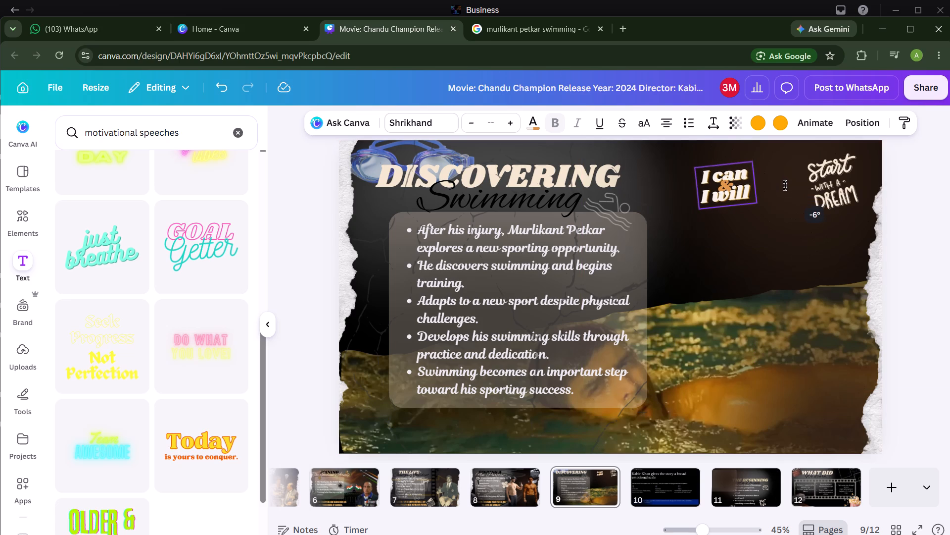
left_click_drag(785, 186, 785, 187)
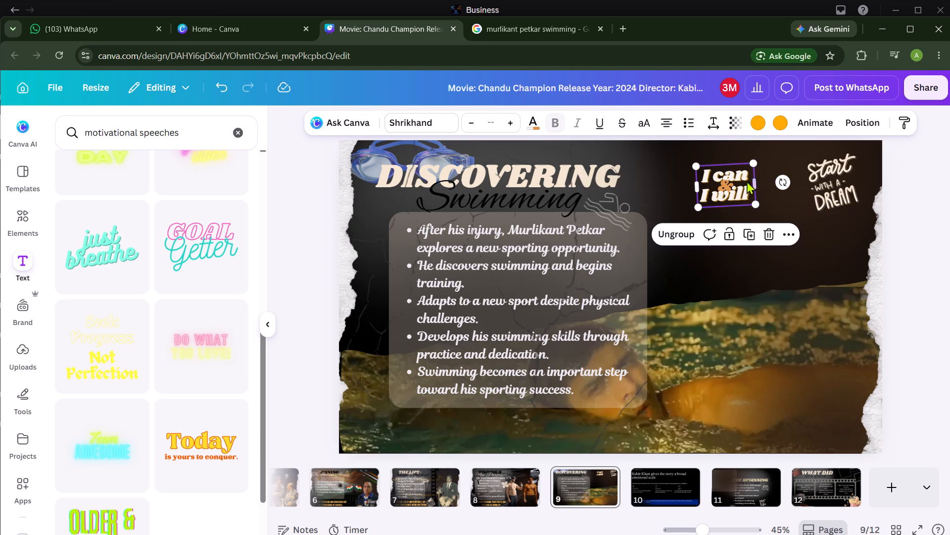
Make the "I can & I will" design semi-transparent and move it up to the slide's top edge beside "Start with a Dream".
left_click(731, 116)
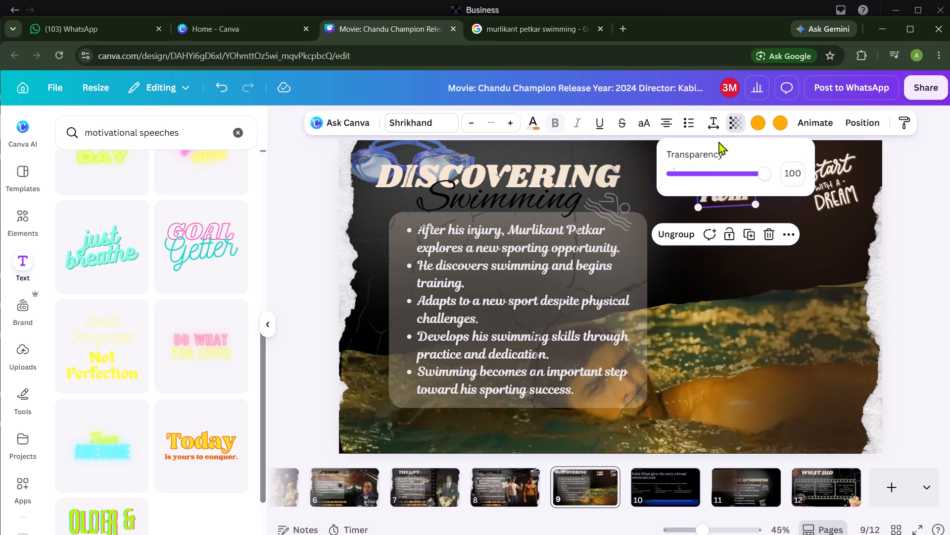
left_click(711, 162)
left_click(888, 240)
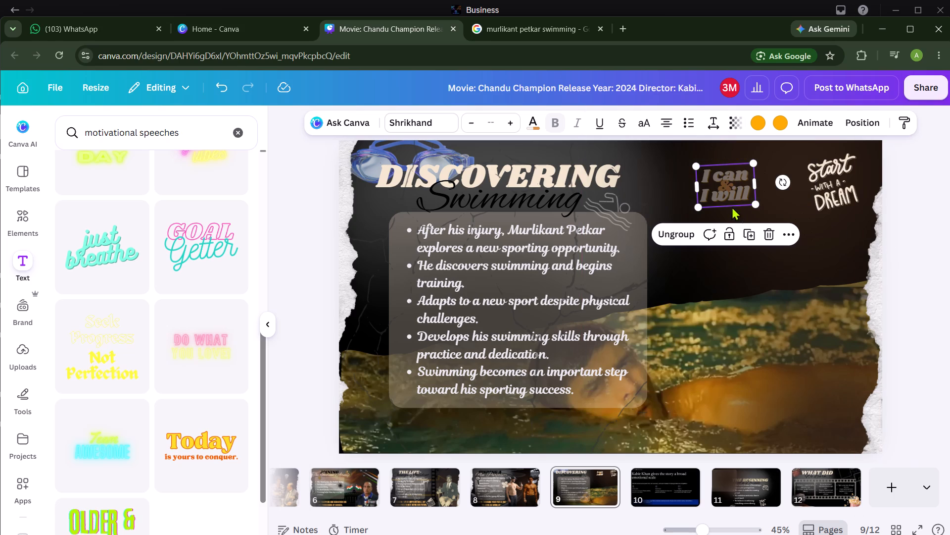
left_click_drag(726, 191, 777, 171)
Rotate the "Start with a Dream" graphic to about 6° and tuck it into the slide's upper-right corner.
left_click_drag(836, 179, 843, 194)
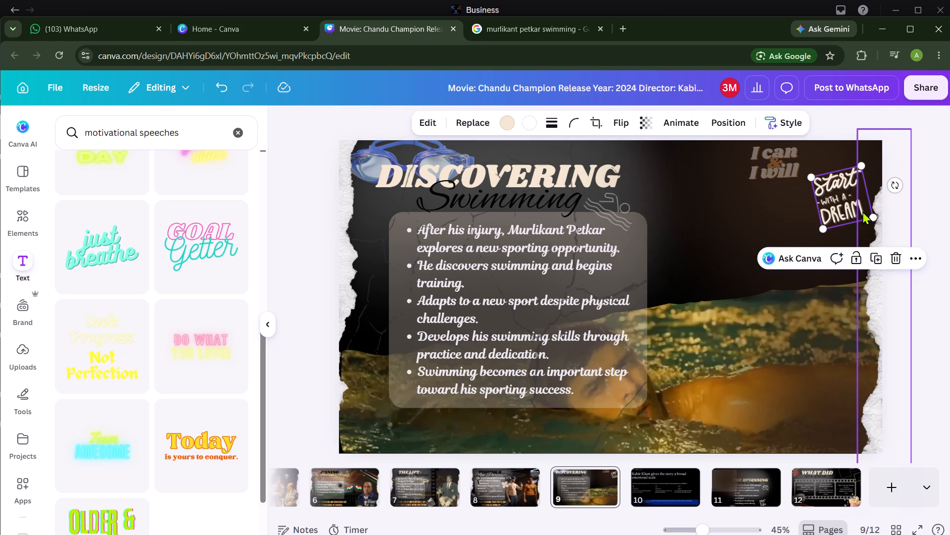
left_click_drag(895, 184, 890, 197)
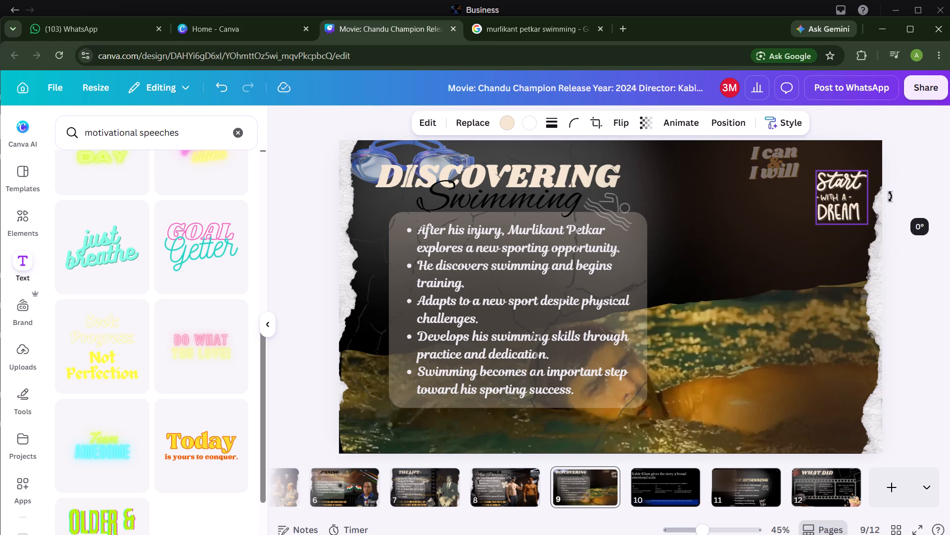
left_click_drag(890, 197, 888, 201)
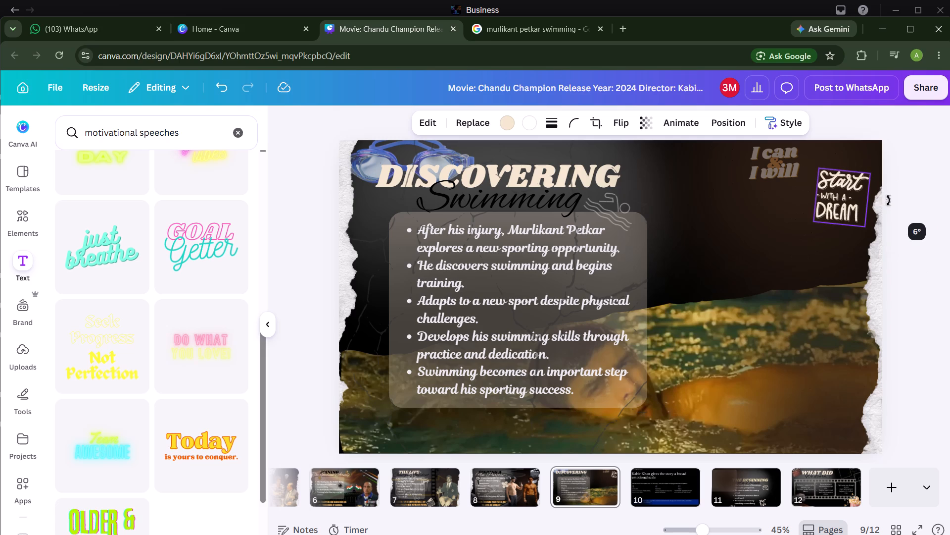
left_click_drag(888, 201, 889, 201)
left_click(868, 196)
left_click_drag(848, 194, 850, 192)
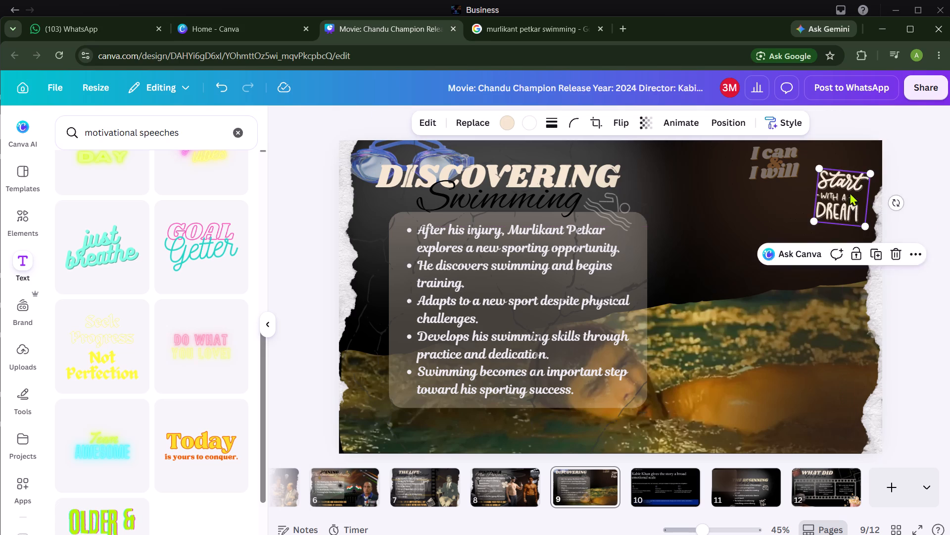
left_click_drag(850, 192, 872, 170)
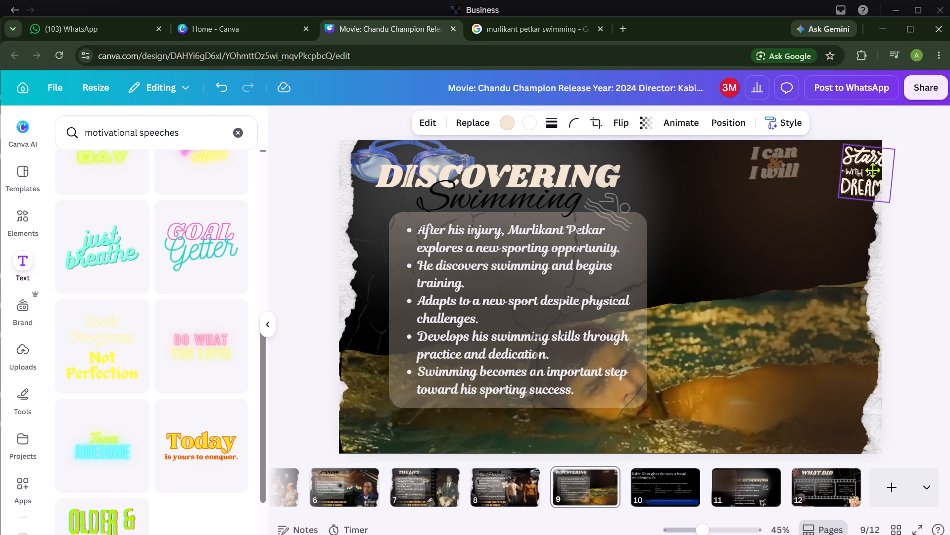
left_click_drag(872, 170, 870, 168)
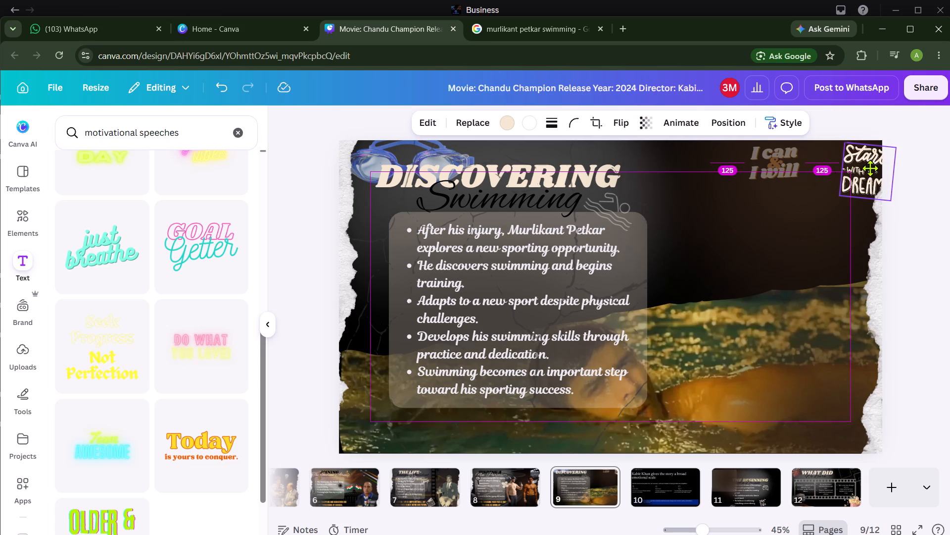
left_click_drag(870, 168, 868, 169)
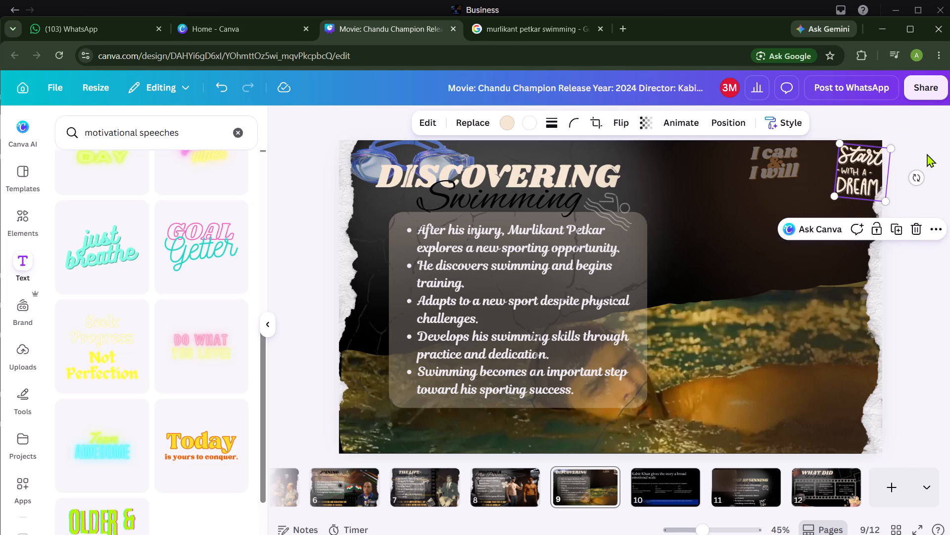
left_click(928, 153)
Tilt the "I can & I will" design slightly more counterclockwise and nudge it down a little from the slide's top edge.
left_click(791, 161)
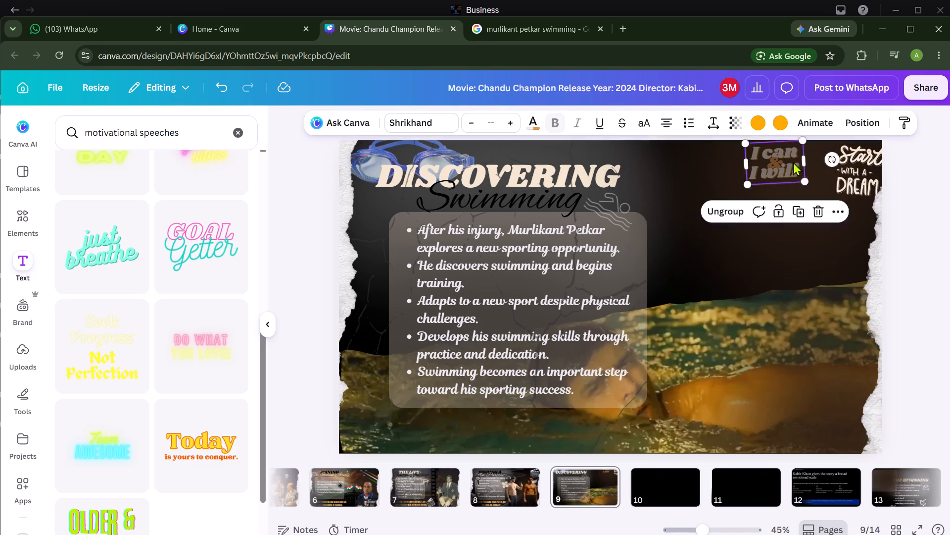
left_click_drag(831, 160, 832, 155)
left_click_drag(794, 163, 790, 168)
left_click(945, 160)
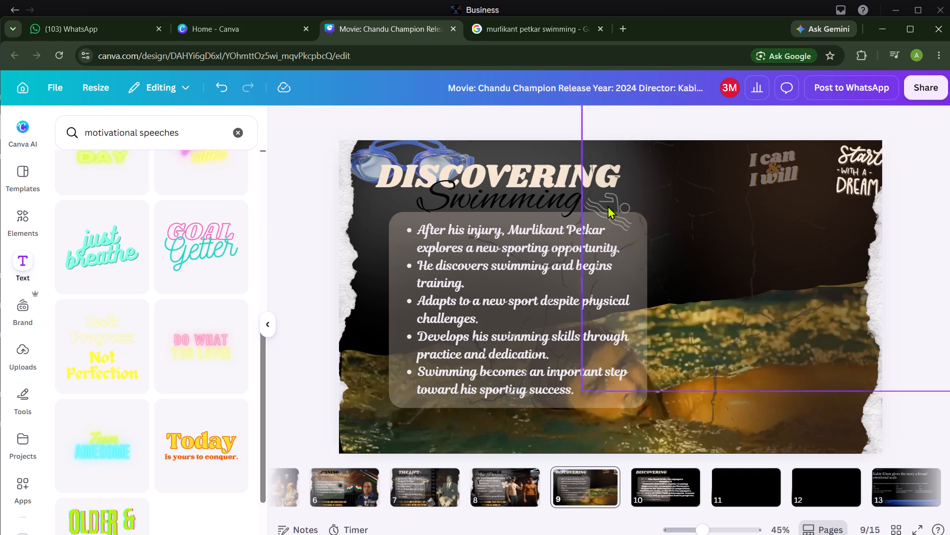
Browse the motivational text designs for another one that suits the "Discovering Swimming" slide.
scroll(212, 383, "up", 3)
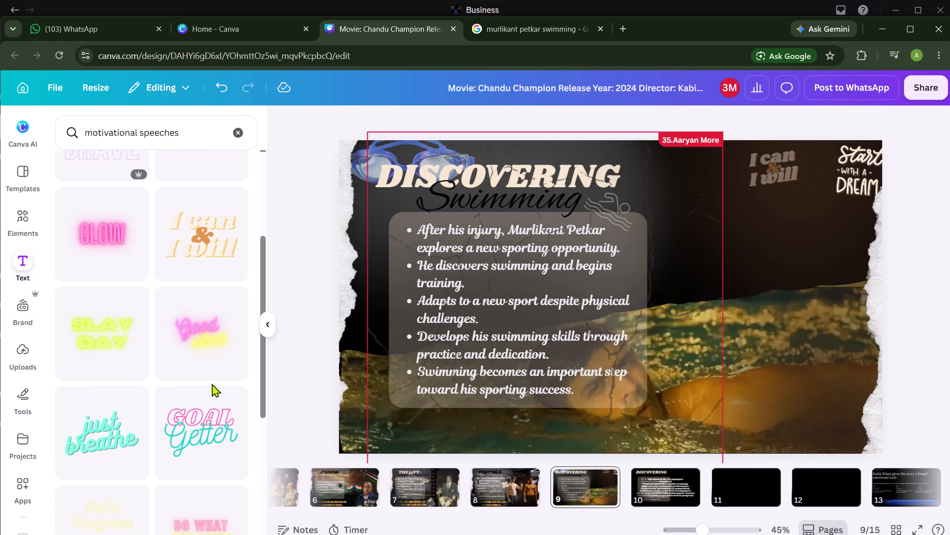
scroll(212, 383, "down", 1)
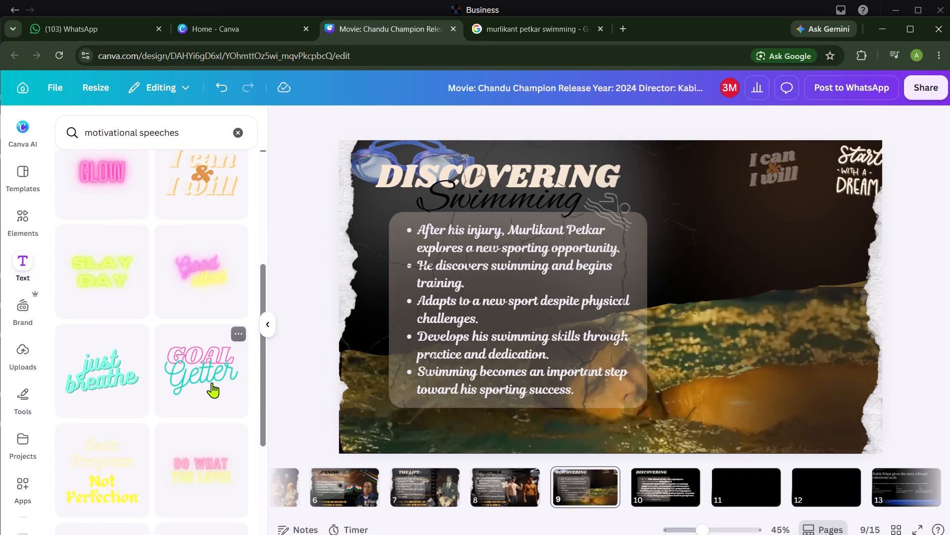
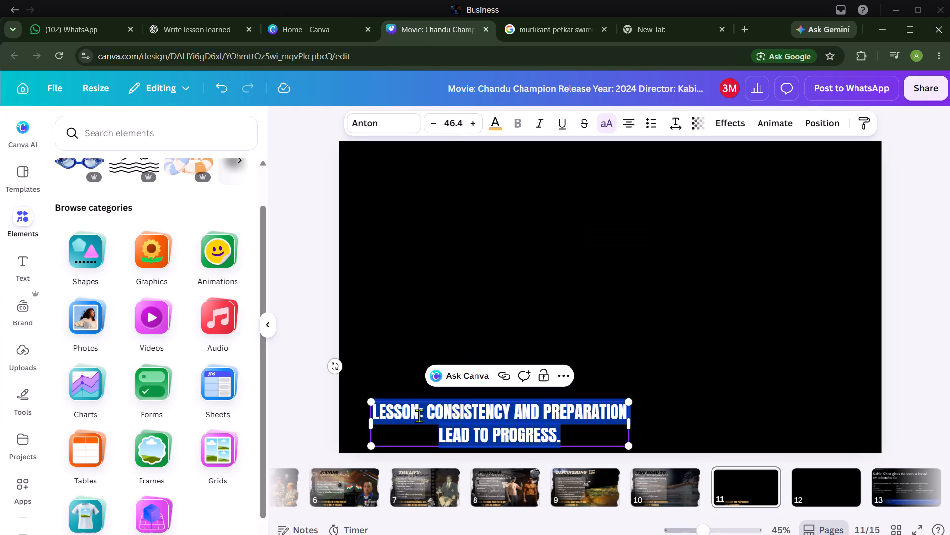
key("BackSpace")
key("ctrl+v")
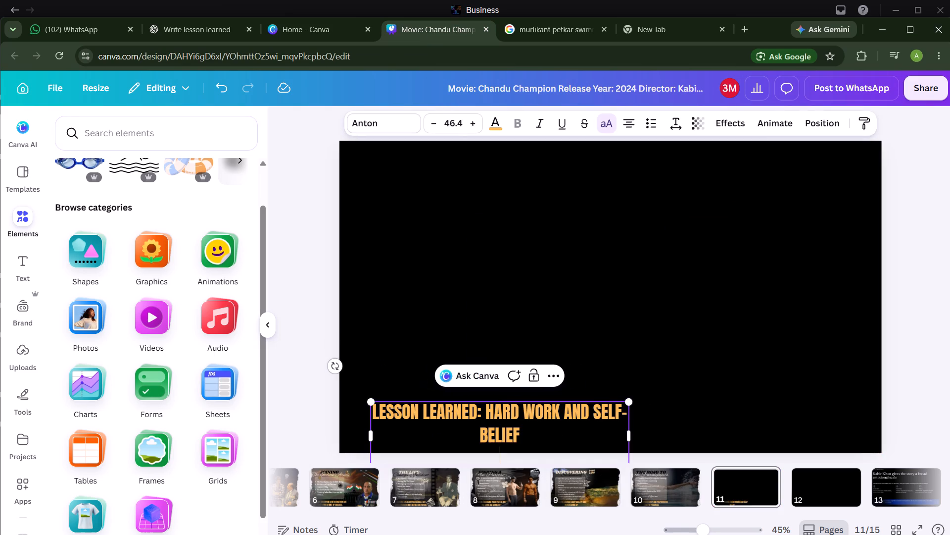
left_click(739, 353)
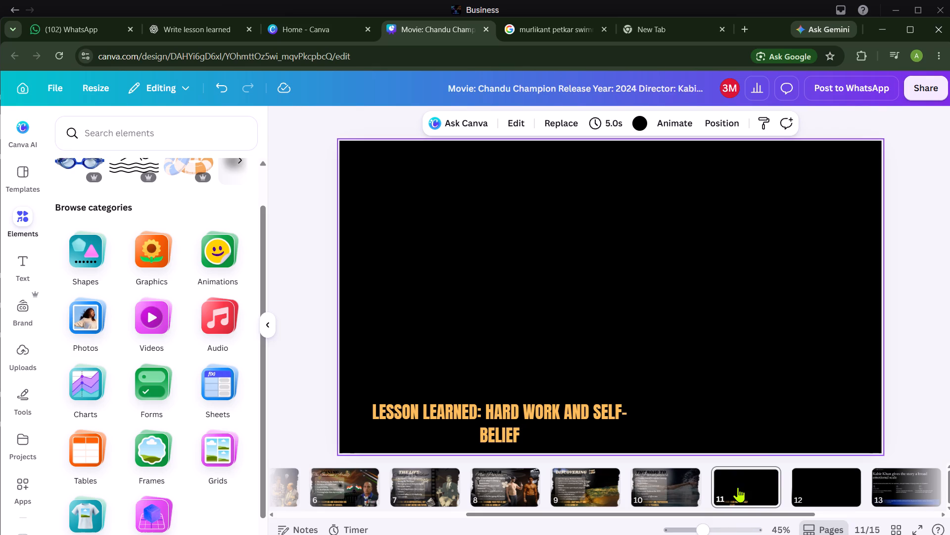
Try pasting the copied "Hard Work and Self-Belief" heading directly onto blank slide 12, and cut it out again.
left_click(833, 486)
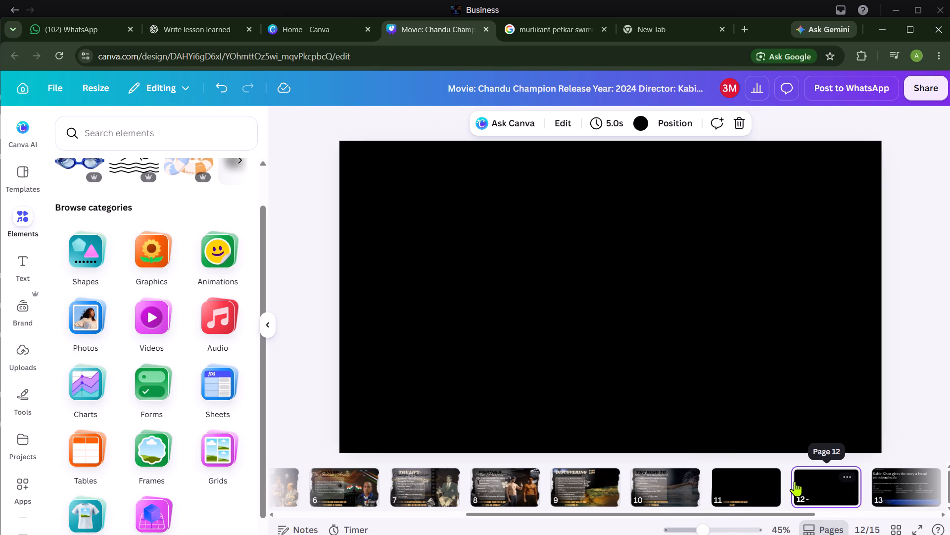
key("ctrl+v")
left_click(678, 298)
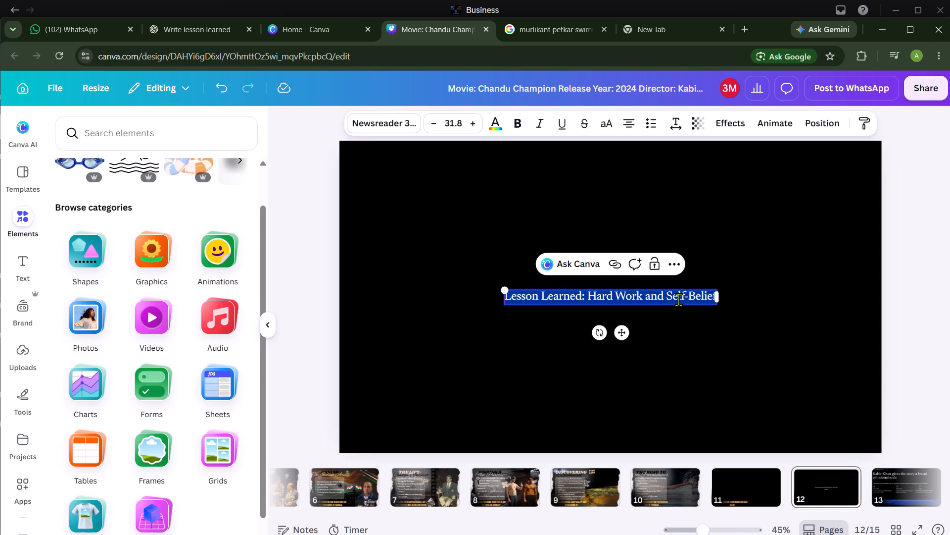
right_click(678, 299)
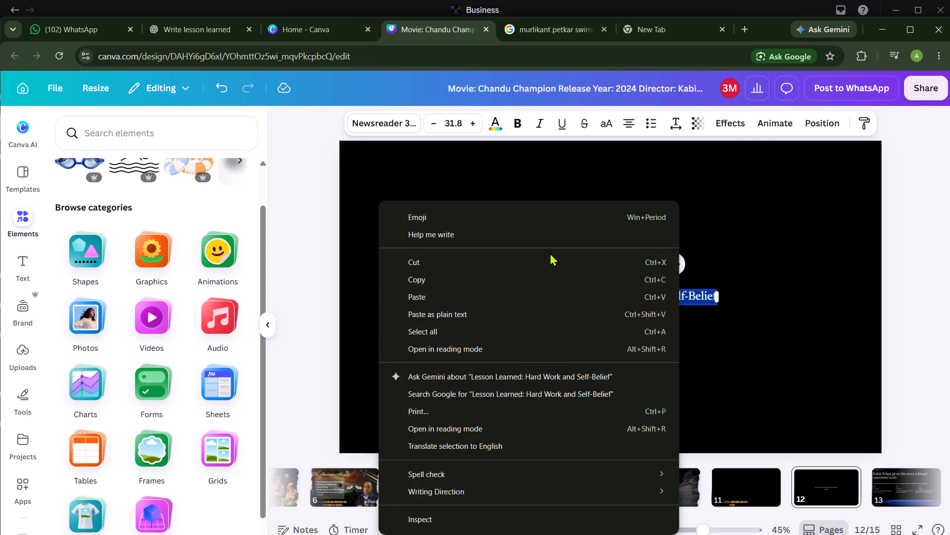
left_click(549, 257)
Recheck slides 10 to 13, comparing the finished Paralympics slide with the slides that still need content.
left_click(679, 491)
left_click(745, 485)
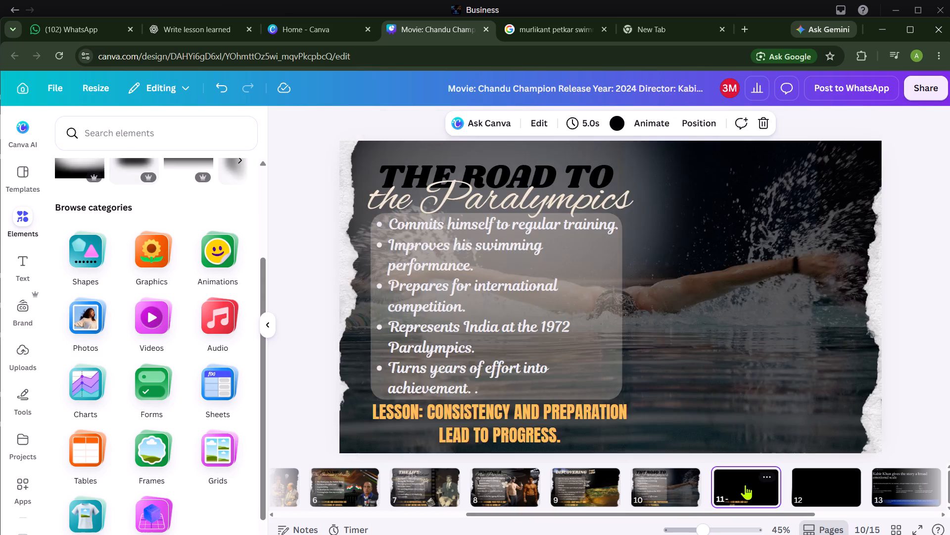
left_click(668, 478)
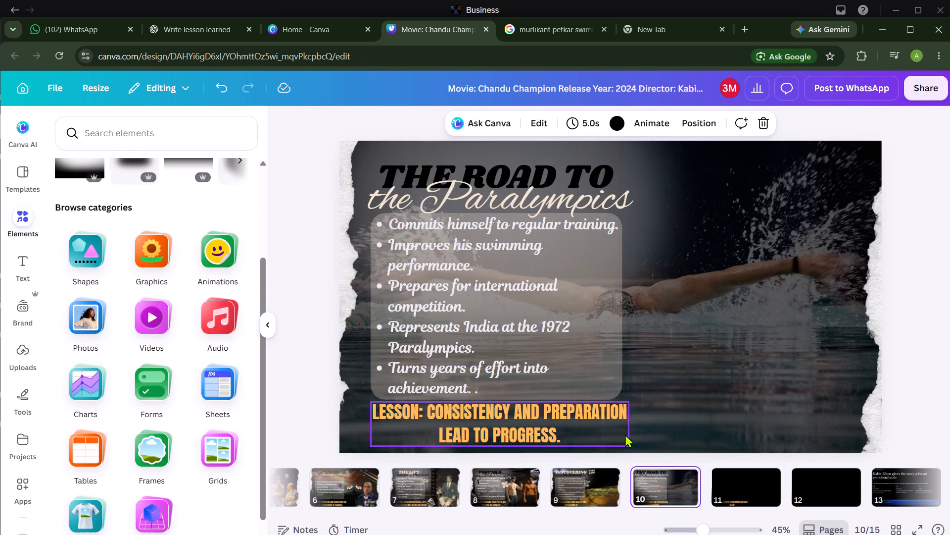
left_click(747, 484)
left_click(813, 484)
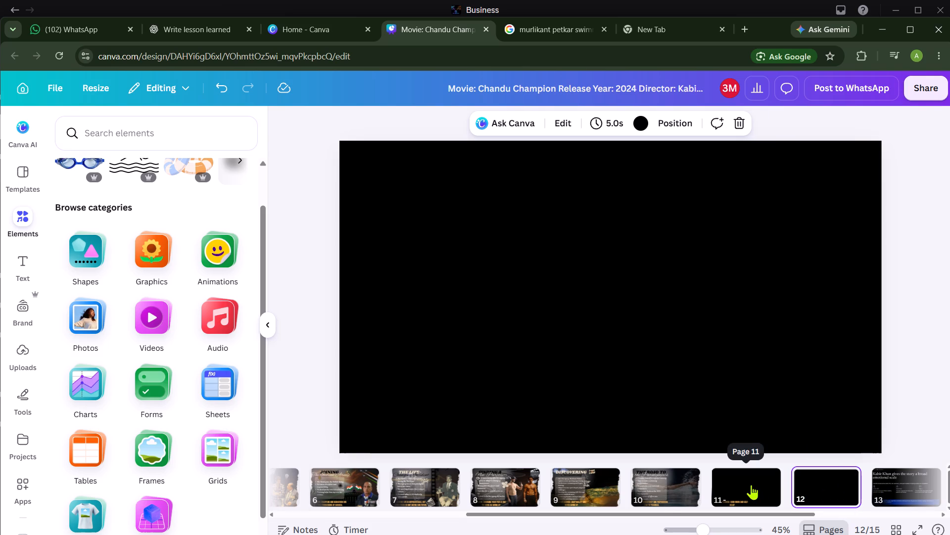
left_click(667, 494)
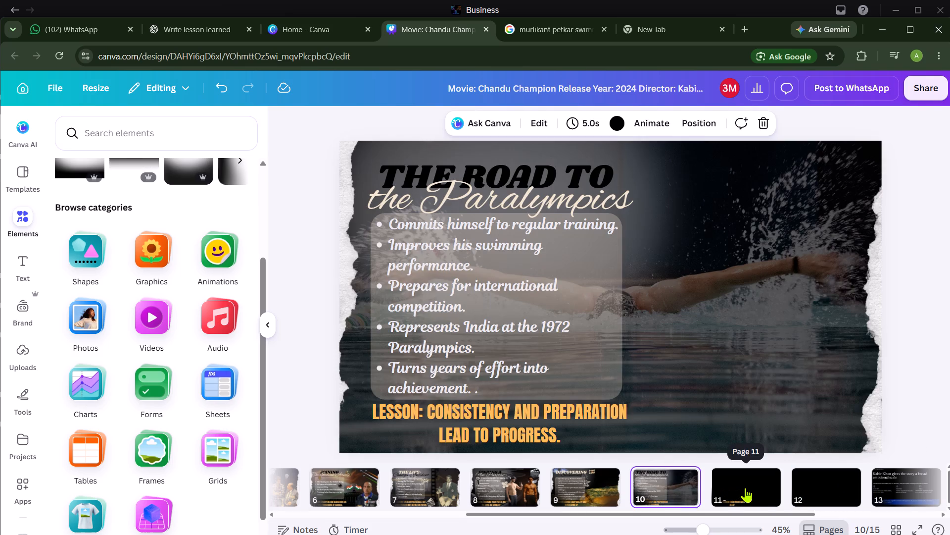
left_click(756, 487)
left_click(813, 489)
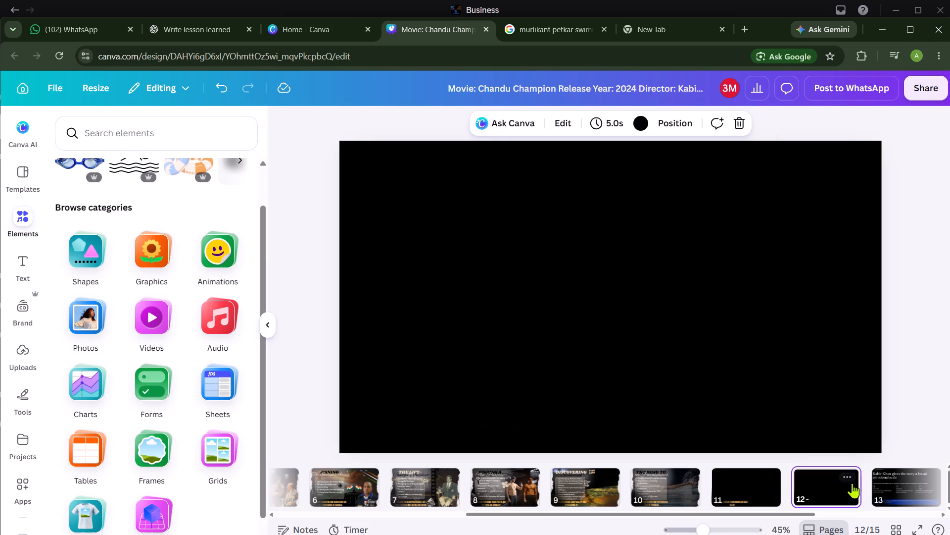
left_click(886, 483)
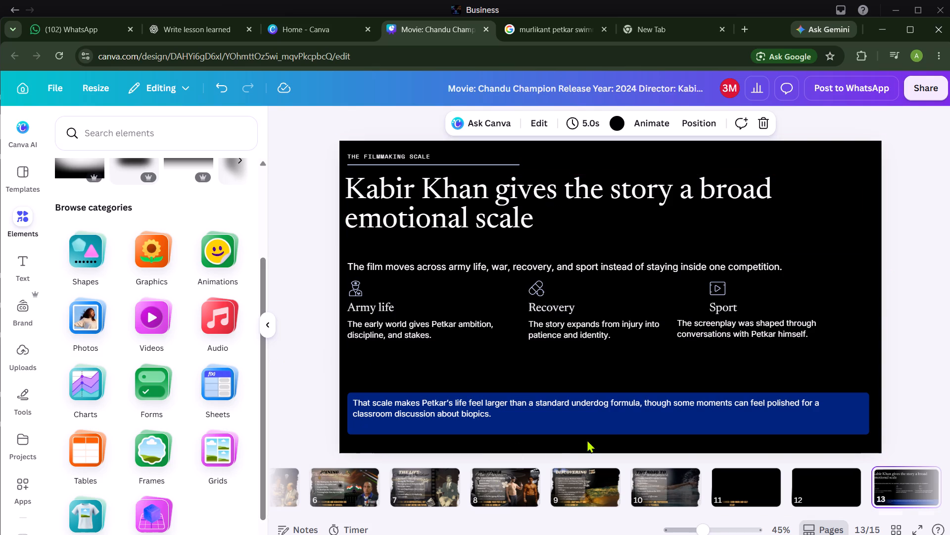
left_click(814, 485)
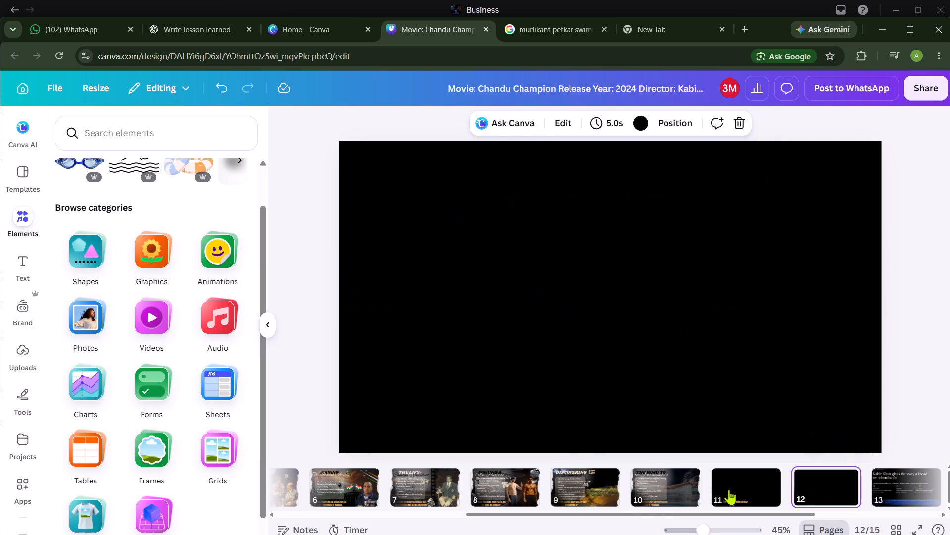
Copy the orange lesson text box from slide 11 onto blank slide 12.
left_click(741, 489)
left_click(468, 412)
right_click(469, 412)
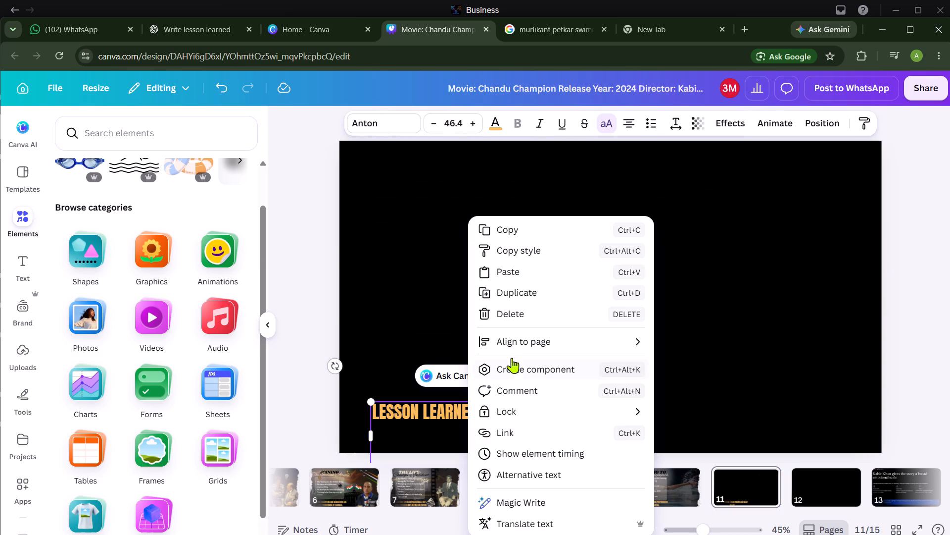
left_click(534, 225)
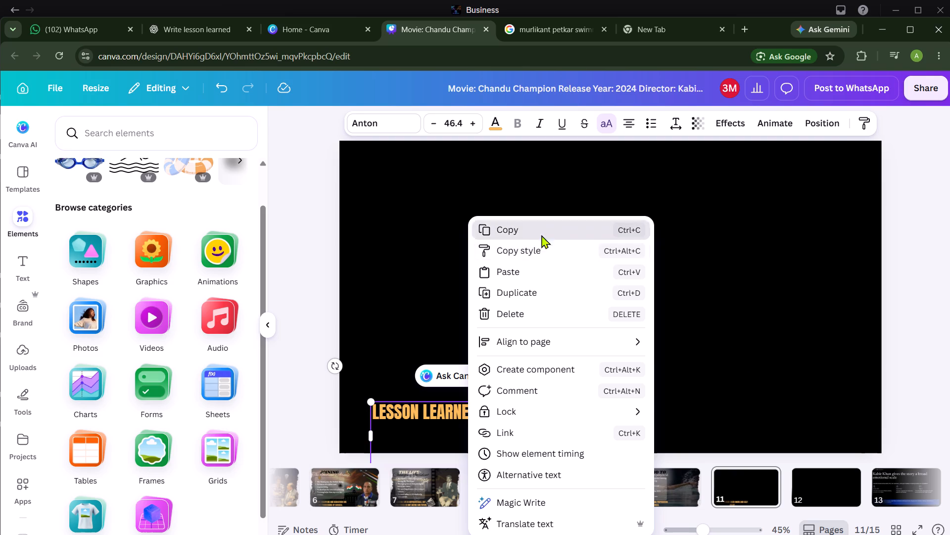
left_click(818, 480)
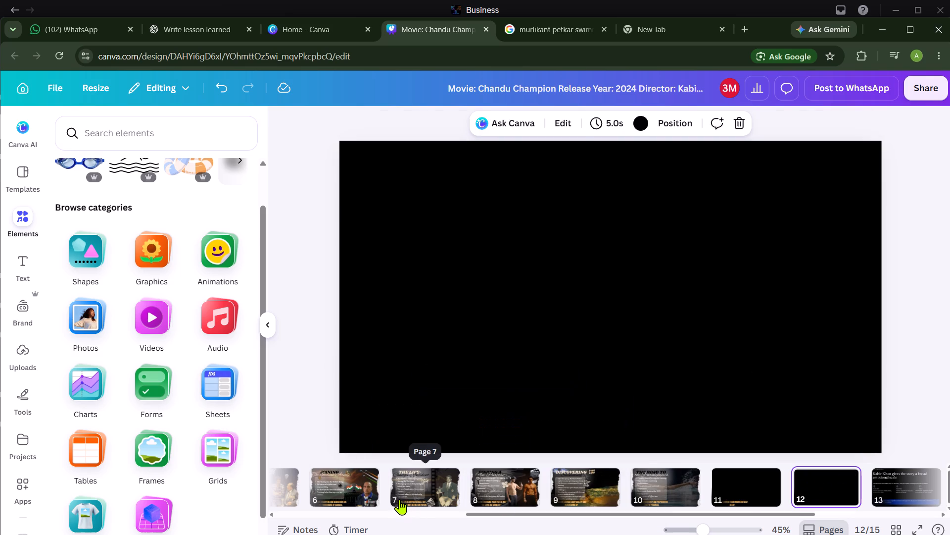
key("ctrl+v")
Clear all the text from the copied orange lesson box on slide 12.
double_click(481, 424)
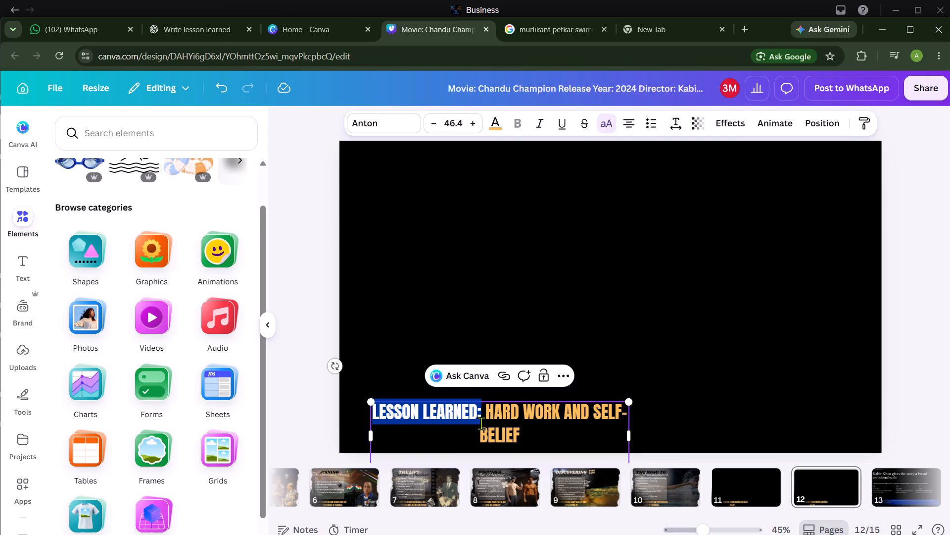
double_click(507, 428)
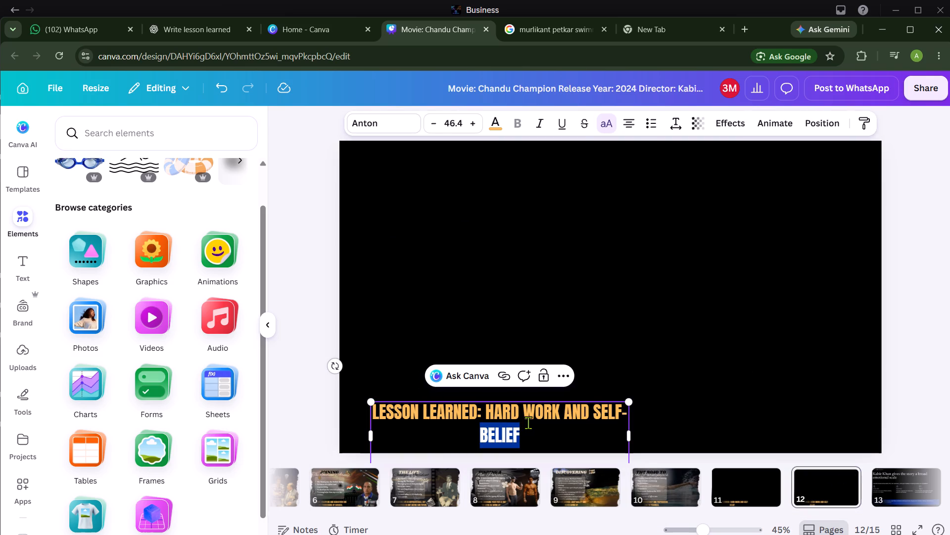
double_click(528, 423)
left_click(527, 425)
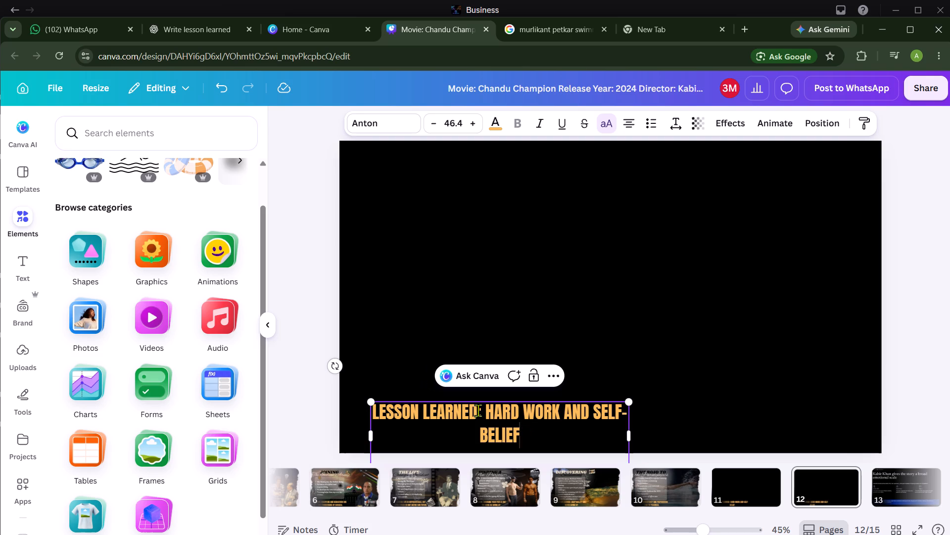
double_click(481, 412)
double_click(483, 412)
double_click(481, 413)
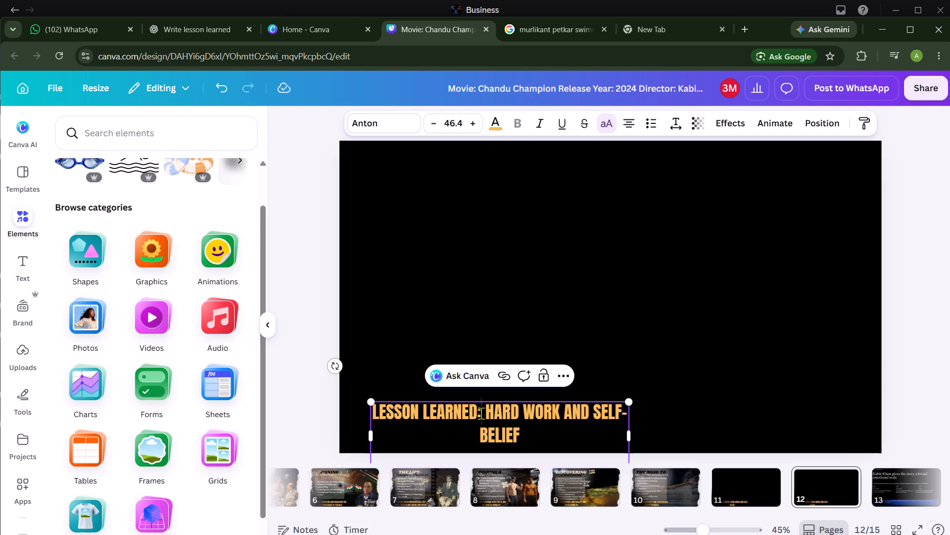
left_click_drag(531, 431, 365, 408)
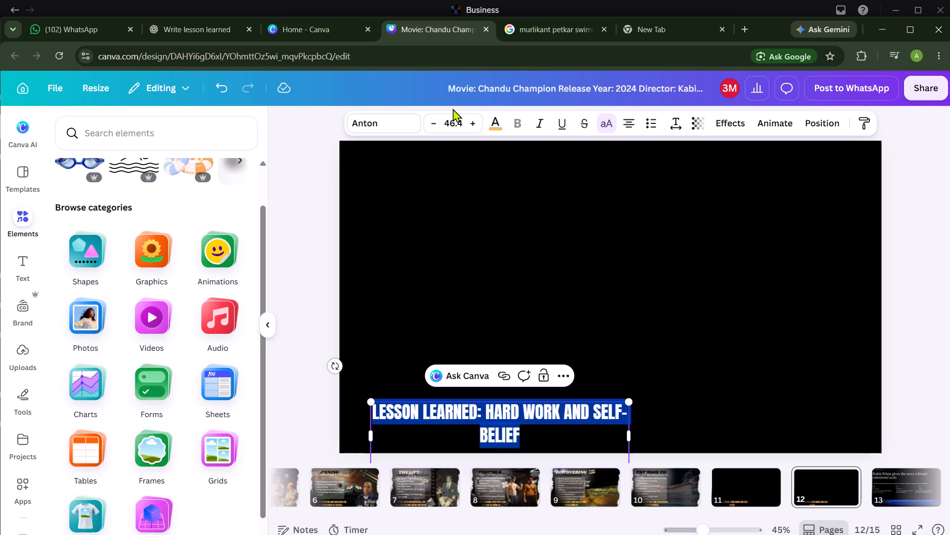
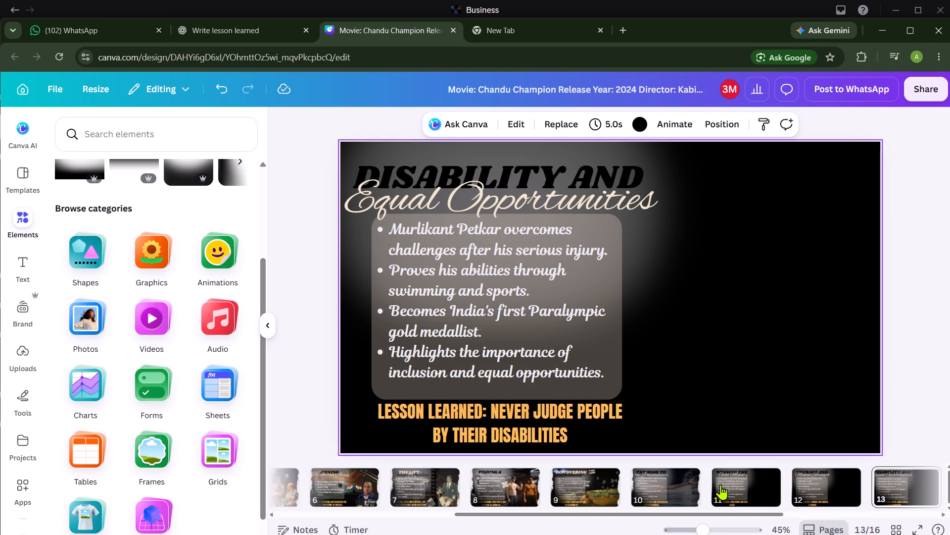
Look through slides 6 to 13, comparing the layout and decoration of the finished slides with the plain newer ones.
left_click(742, 476)
left_click(662, 481)
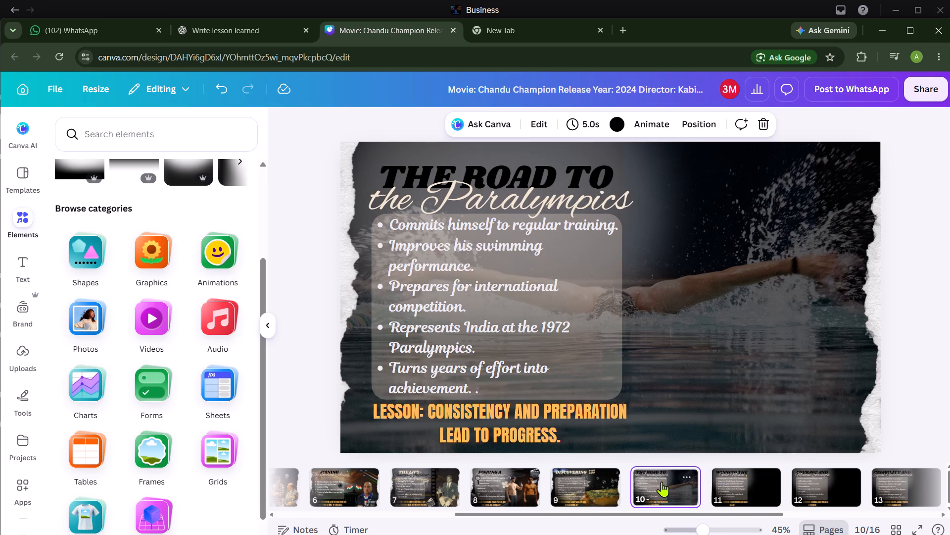
left_click(593, 486)
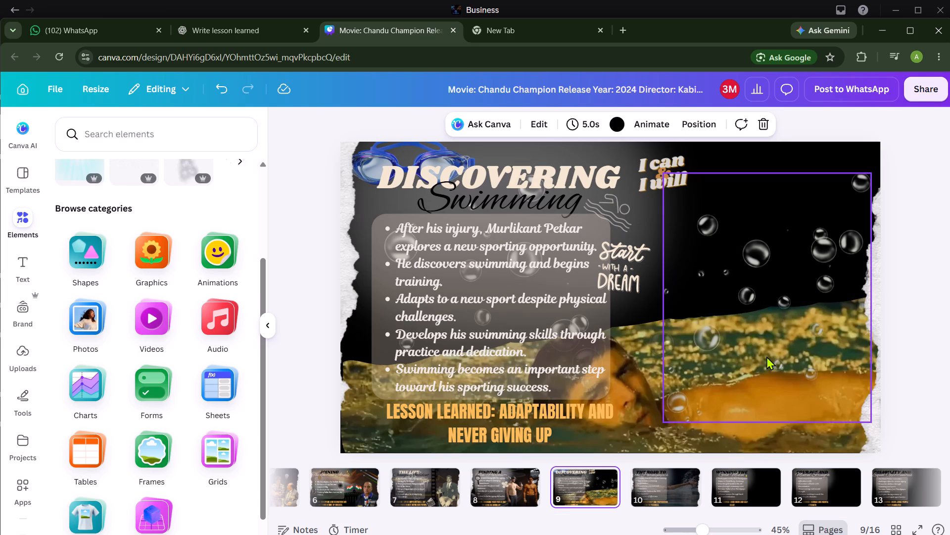
left_click(760, 481)
left_click(828, 481)
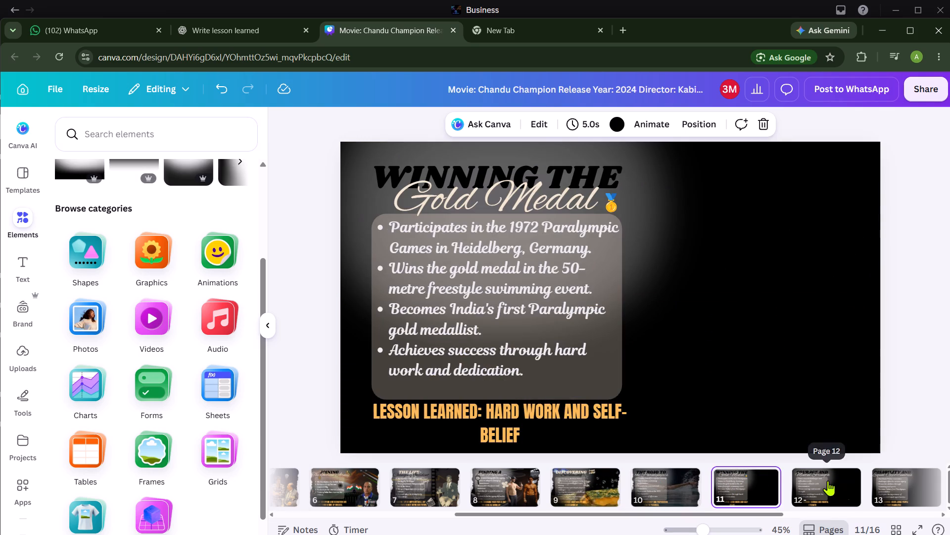
left_click(882, 483)
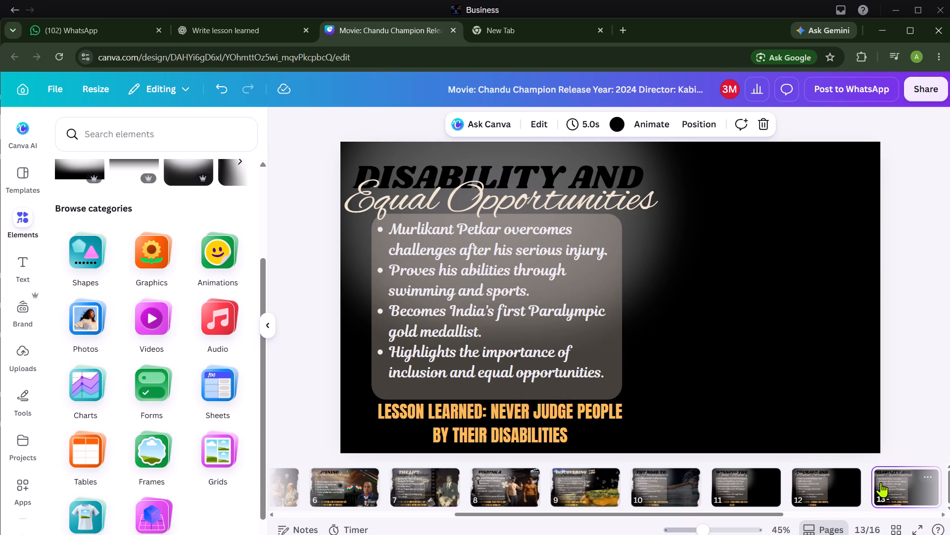
left_click(806, 485)
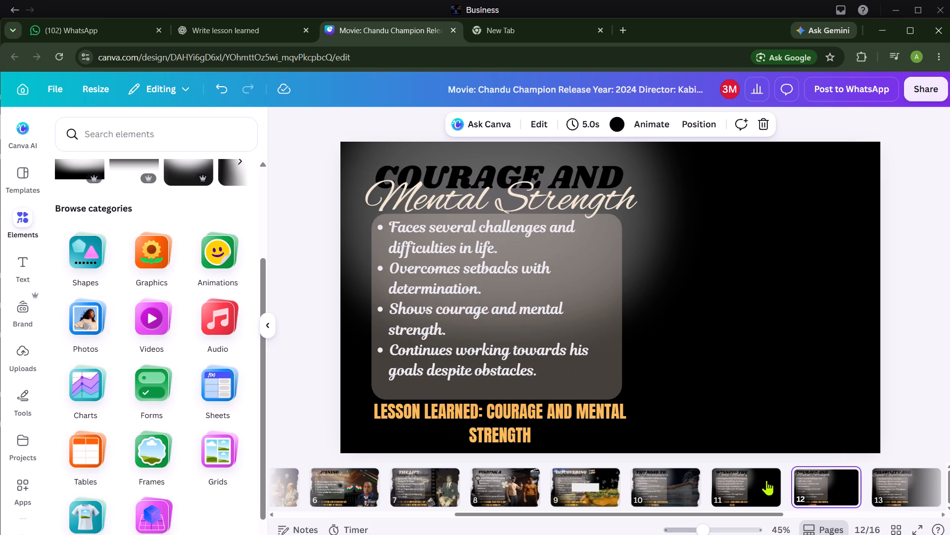
left_click(766, 480)
left_click(659, 477)
left_click(605, 472)
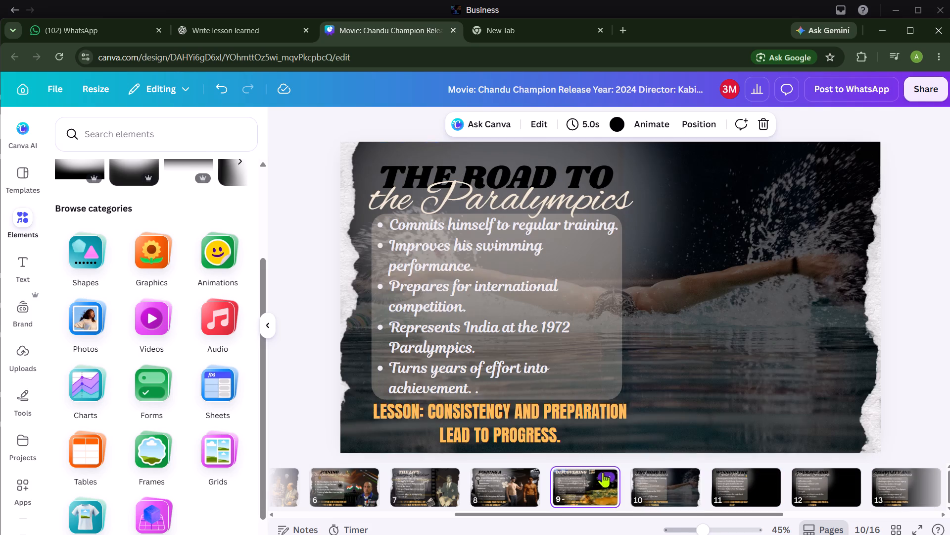
left_click(497, 479)
left_click(423, 479)
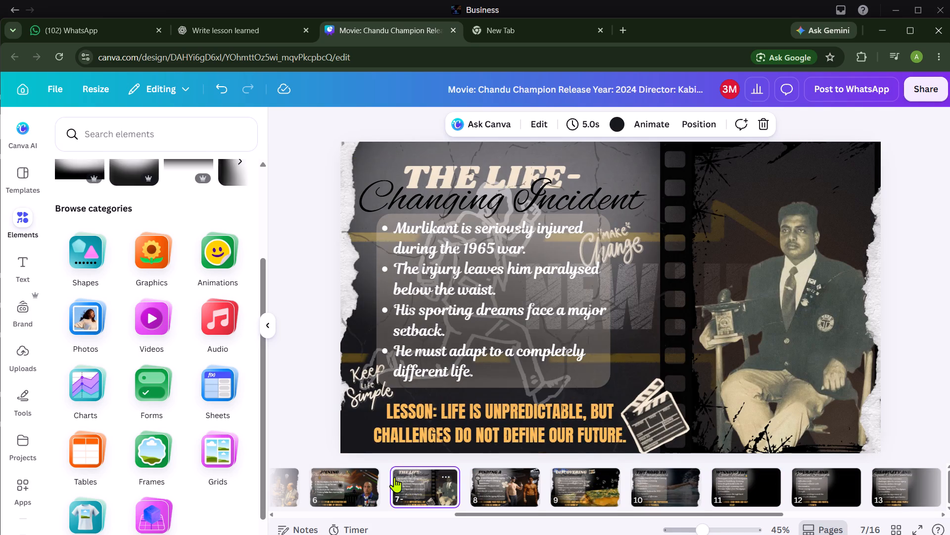
left_click(373, 478)
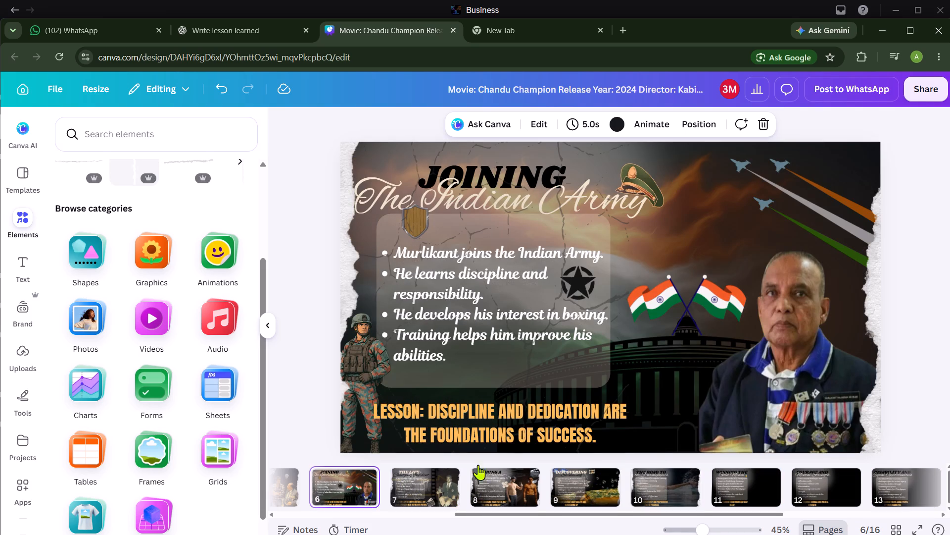
left_click(763, 485)
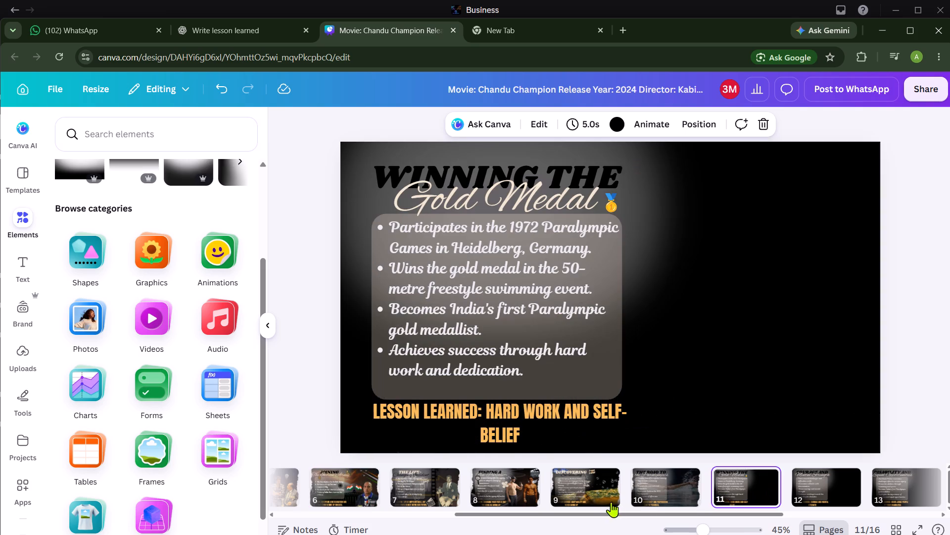
left_click(658, 490)
left_click(561, 487)
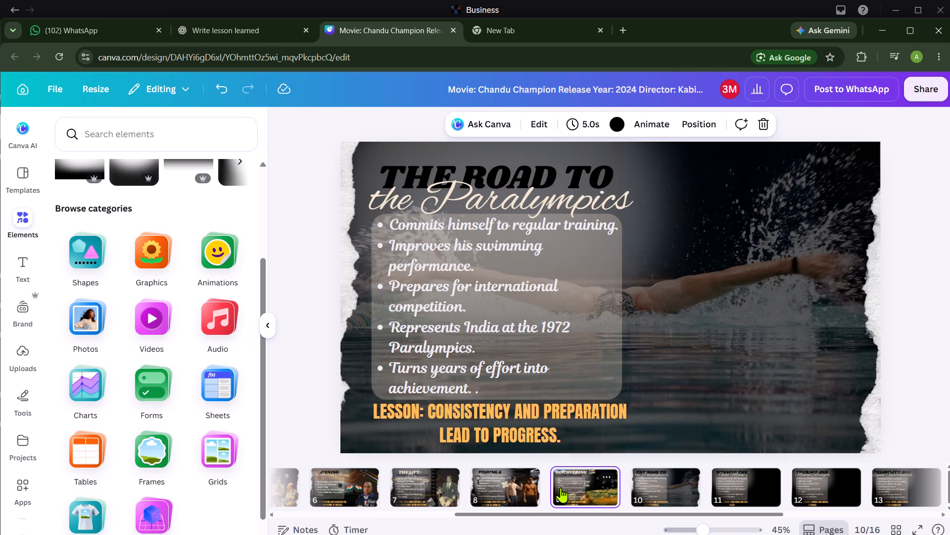
left_click(520, 487)
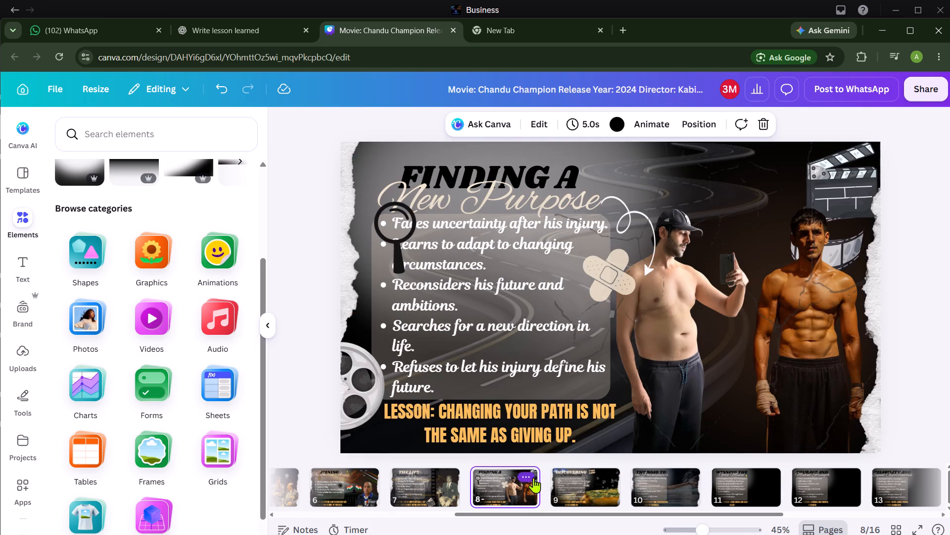
left_click(431, 487)
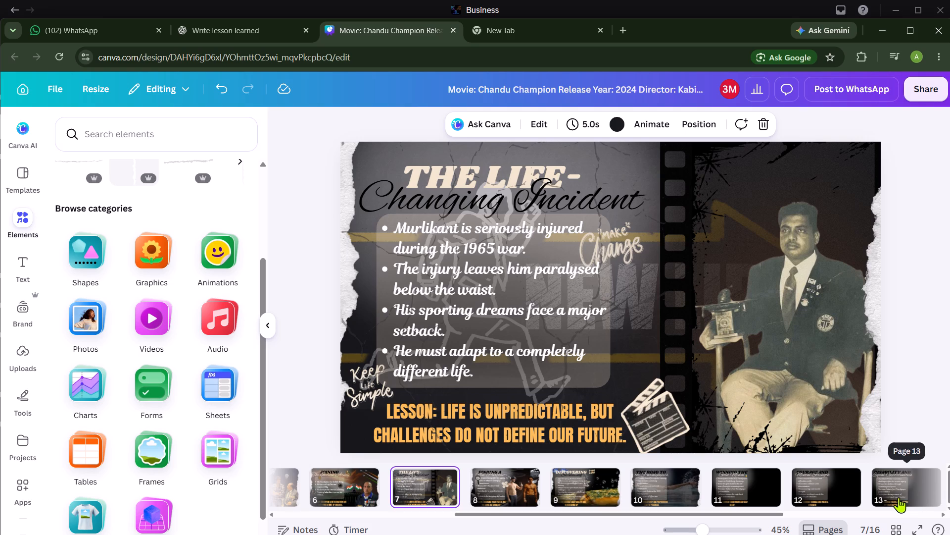
key("Right")
key("Right")
key("Right")
key("Right")
key("Right")
key("Right")
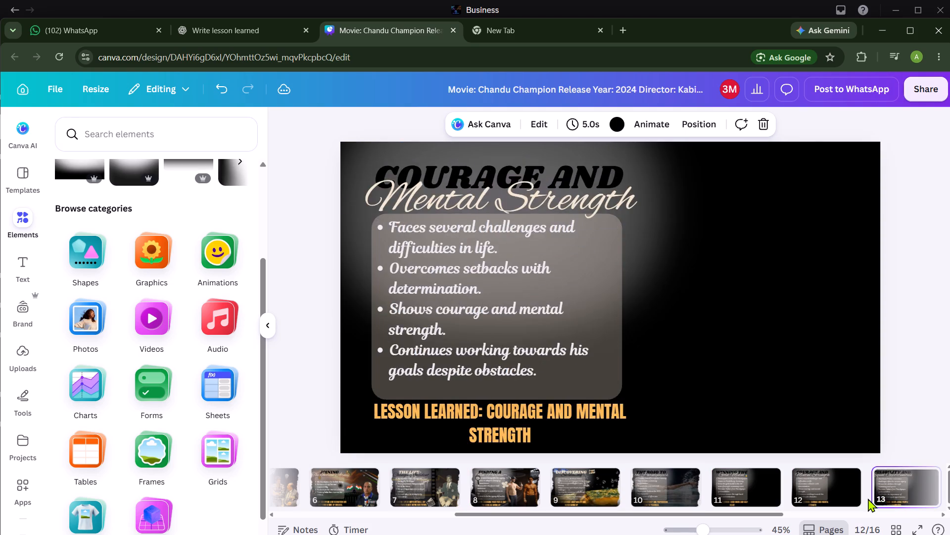
Copy the cracked-texture graphic from slide 15, "The Beginning of a Dream", and paste it onto slide 11, "Winning the Gold Medal".
key("Right")
key("Right")
key("Right")
key("Right")
key("Right")
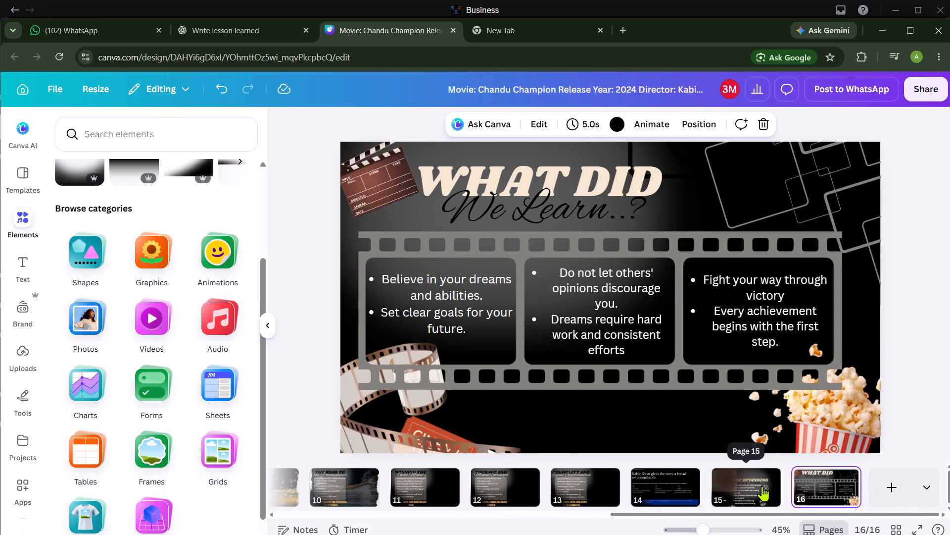
key("Left")
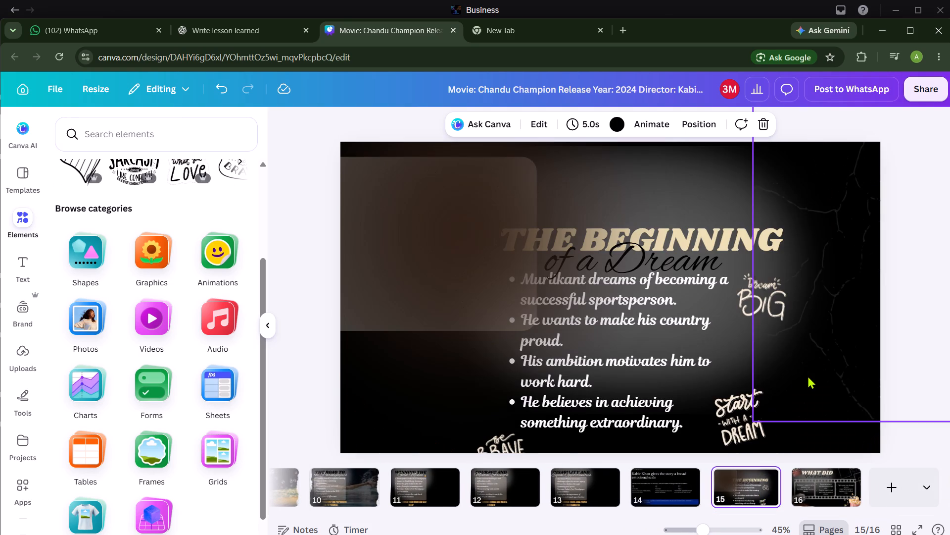
left_click_drag(805, 371, 788, 389)
right_click(789, 382)
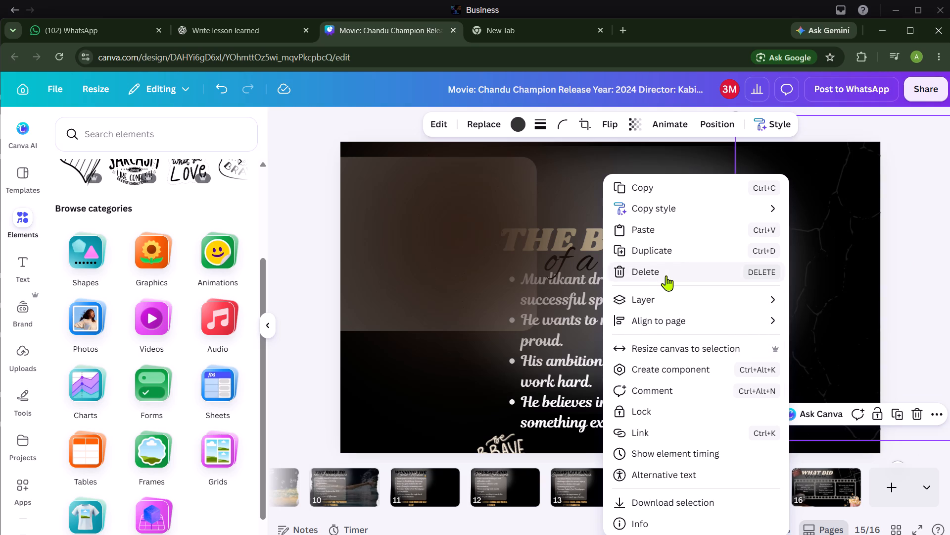
left_click(874, 318)
right_click(829, 321)
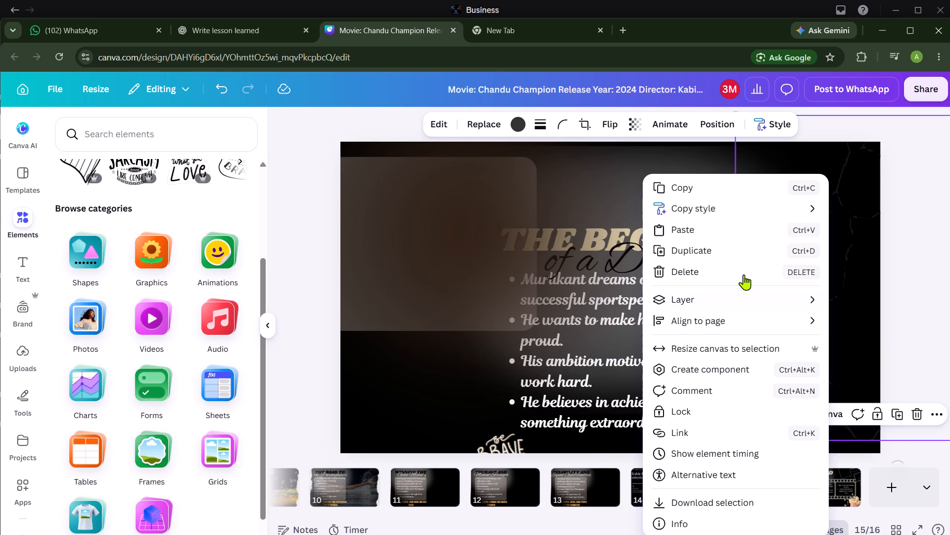
left_click(722, 192)
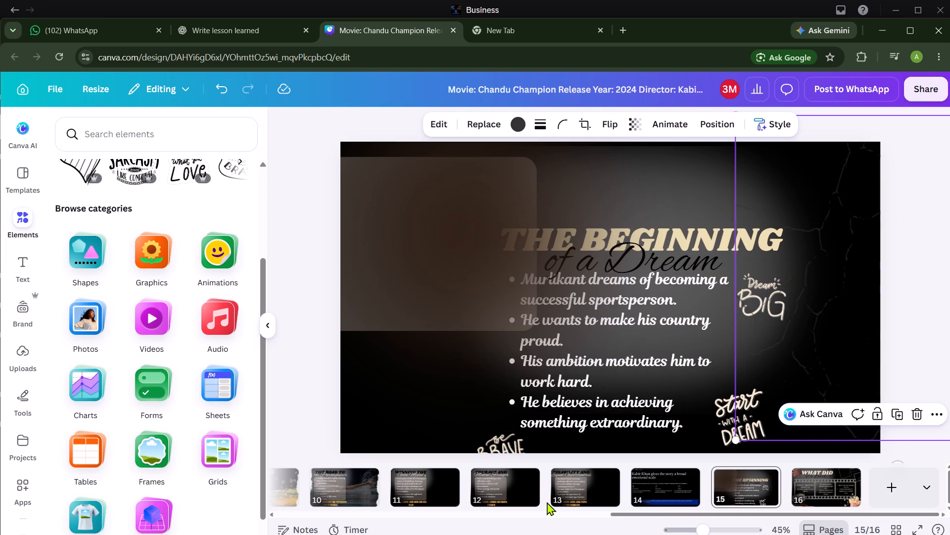
left_click(428, 481)
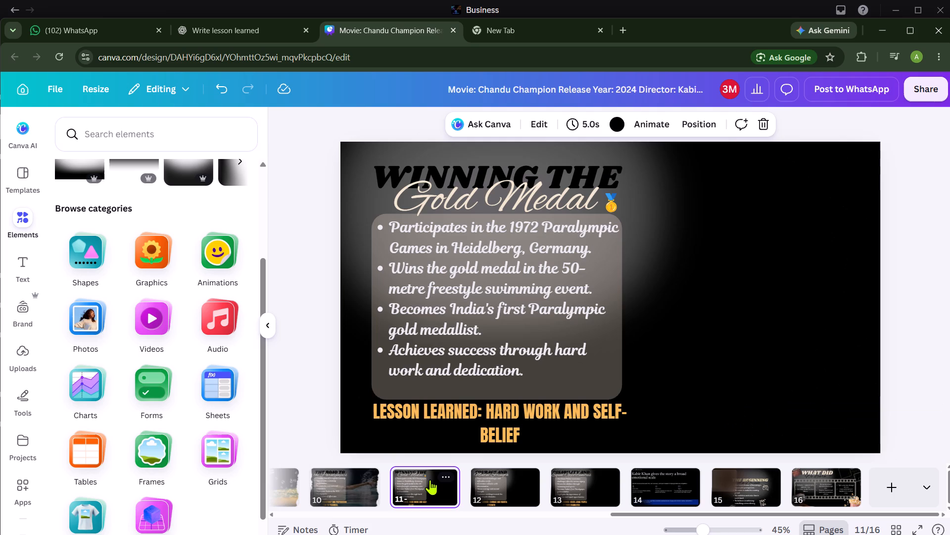
key("ctrl+v")
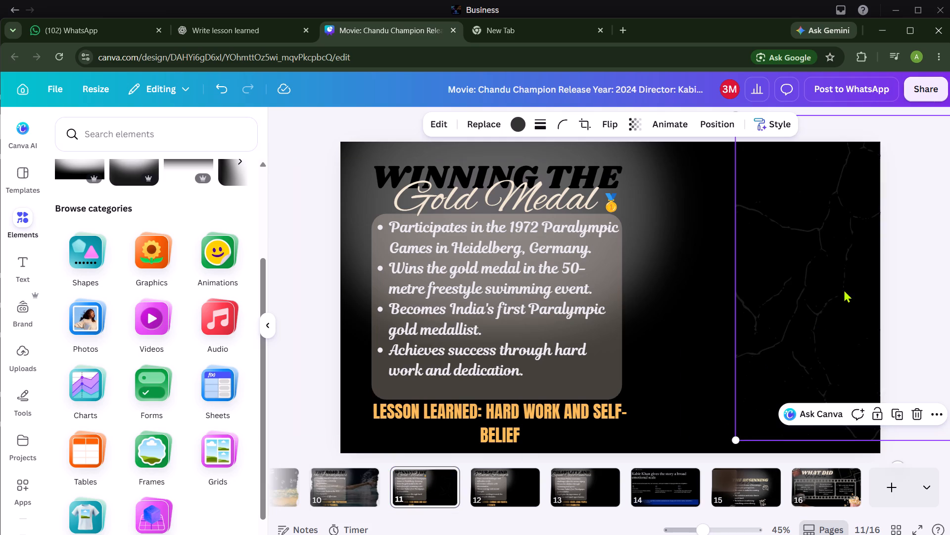
Move the pasted cracked texture across slide 11 so it lies over the title and bullet text area.
left_click_drag(844, 289, 519, 330)
left_click(515, 329)
left_click_drag(662, 320, 609, 315)
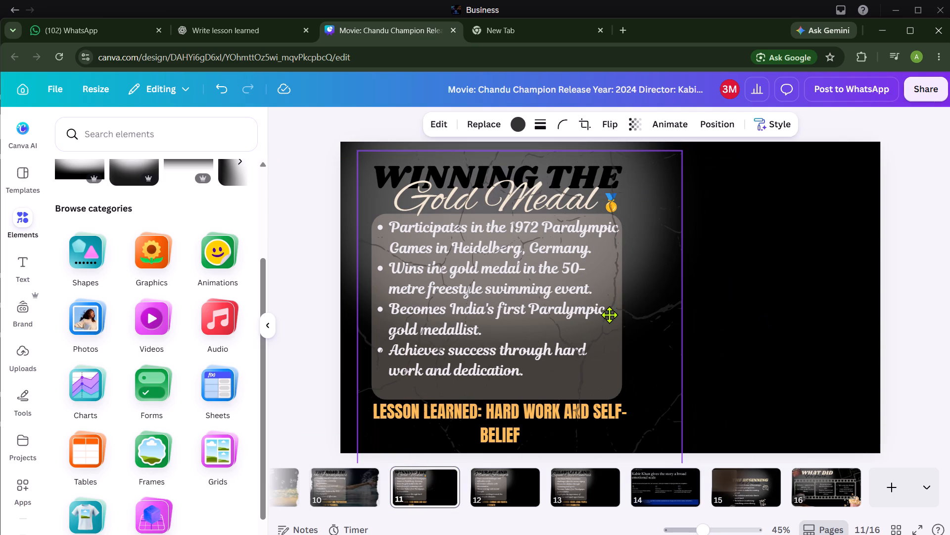
left_click_drag(609, 315, 587, 311)
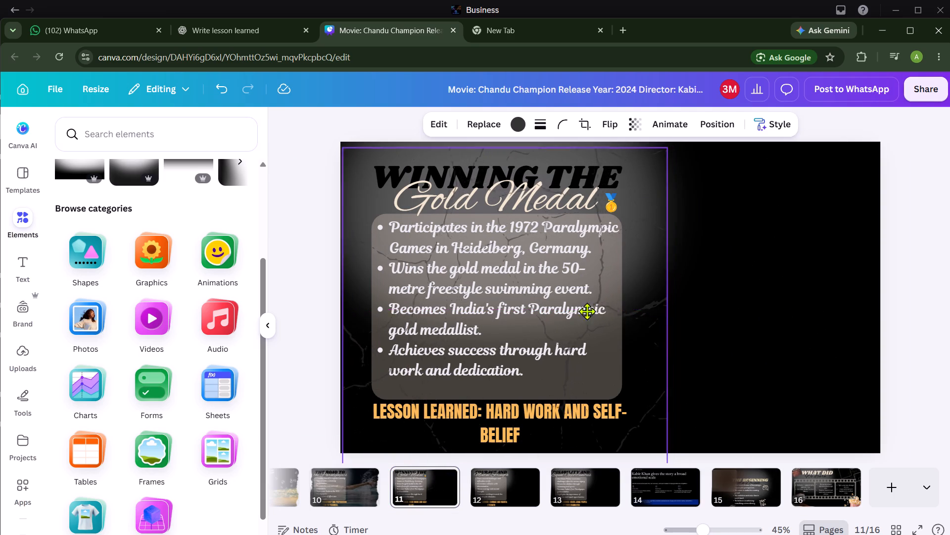
left_click_drag(587, 311, 585, 309)
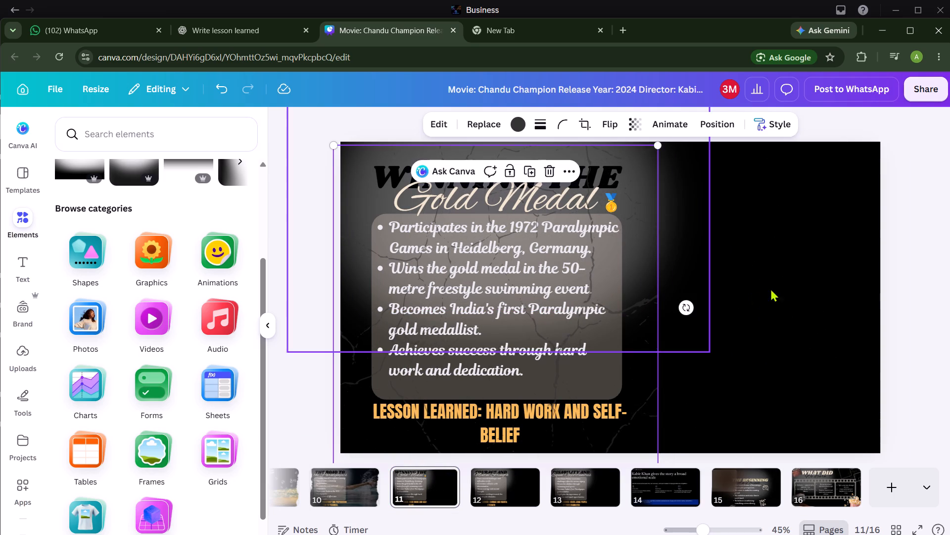
left_click(783, 287)
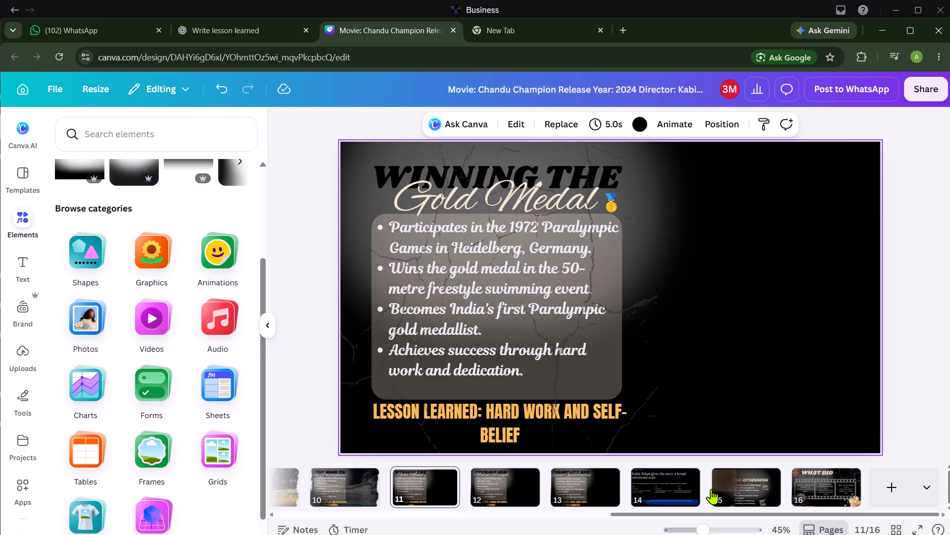
Look through slides 6 to 15, comparing the decorated slides with slides 11 to 13.
left_click(762, 483)
left_click(606, 483)
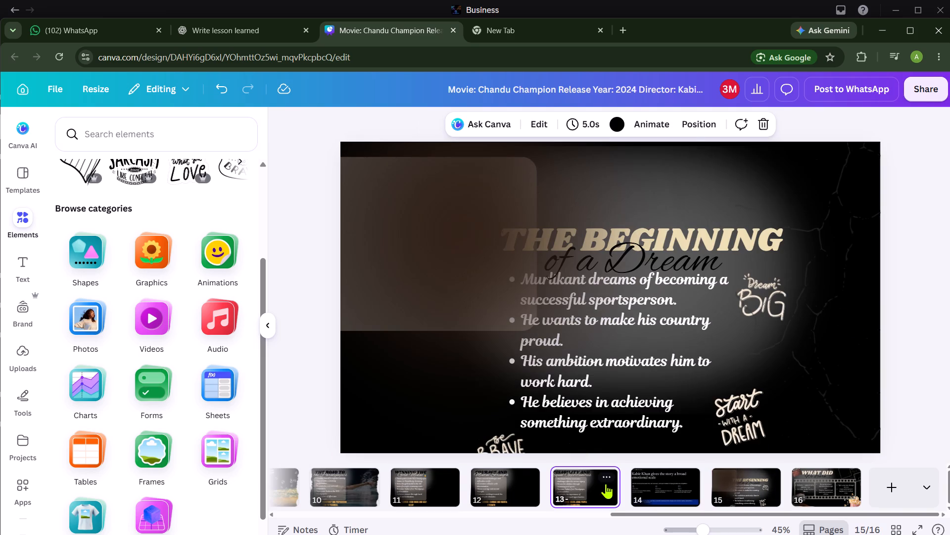
left_click(525, 480)
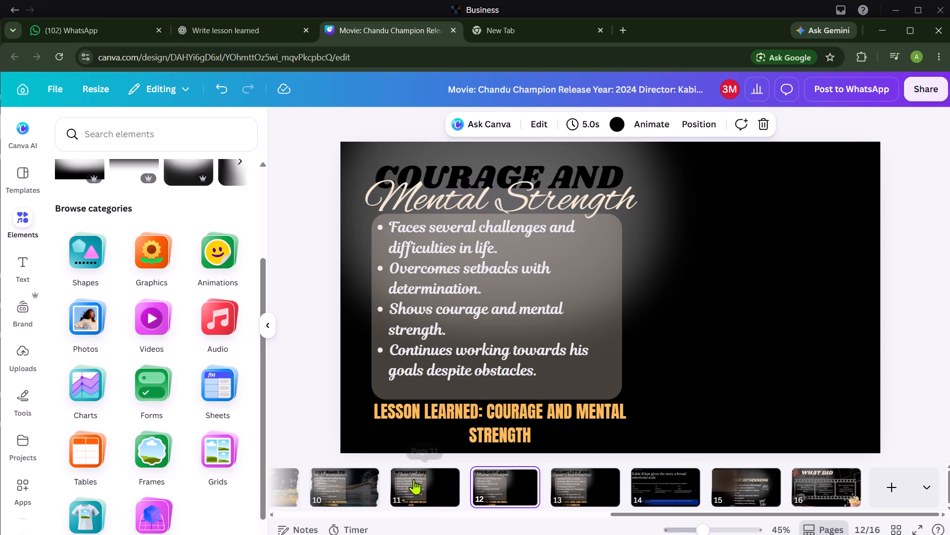
left_click(414, 479)
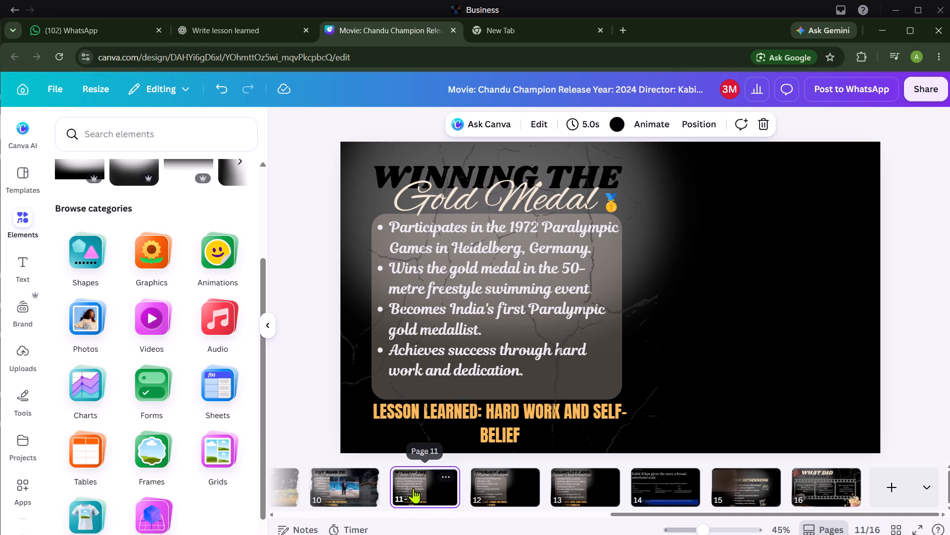
key("Left")
key("Left")
key("Left")
key("Left")
key("Left")
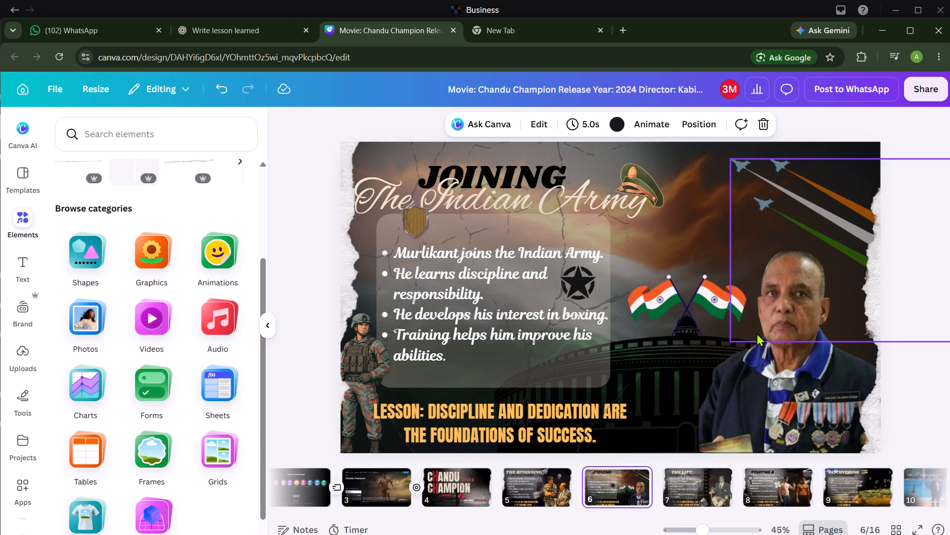
key("Right")
key("Right")
key("Right")
key("Right")
key("Right")
key("Right")
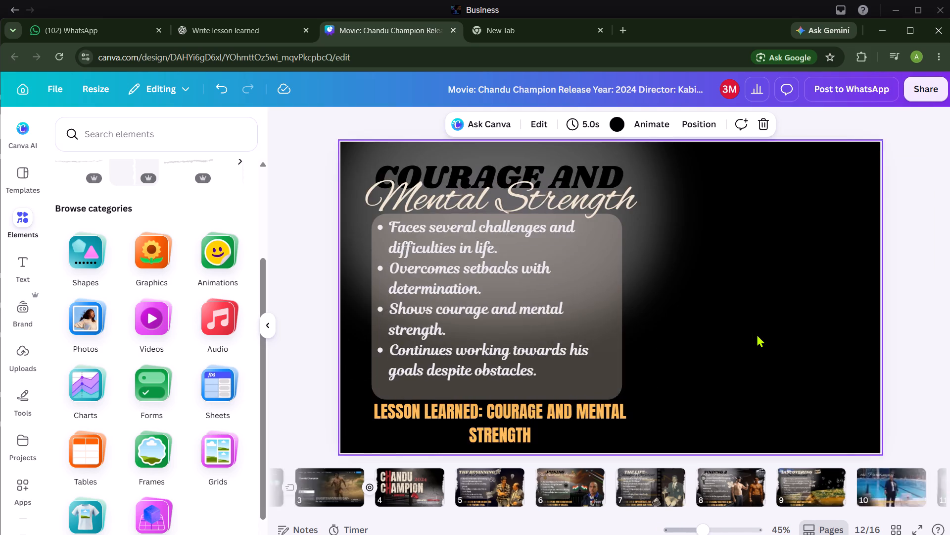
key("Right")
key("Left")
key("Left")
key("Left")
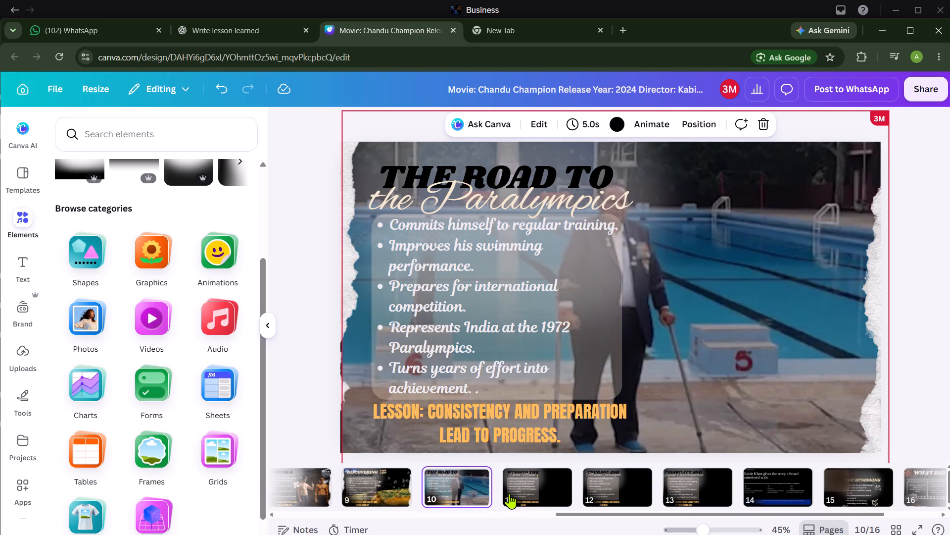
With slide 11 open, search the elements library for "butterfly swimming".
left_click(528, 490)
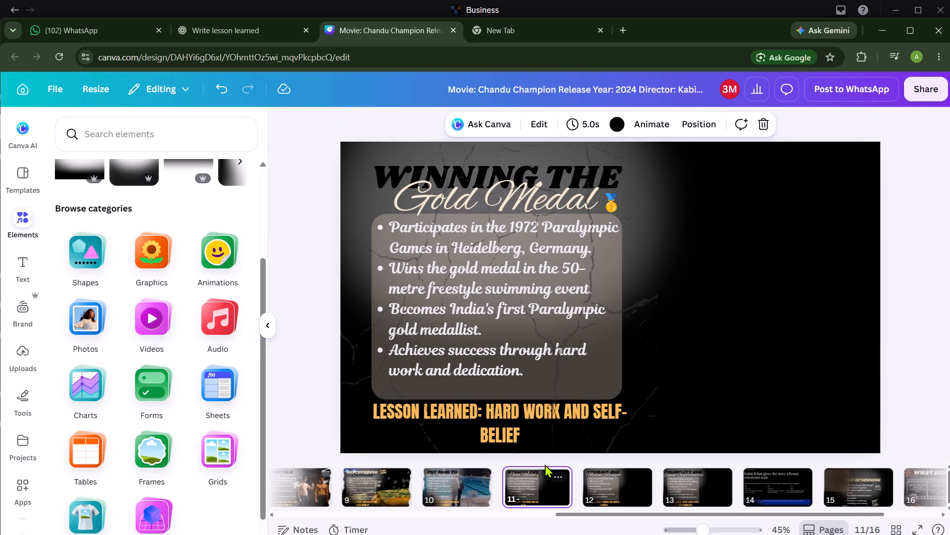
scroll(114, 304, "up", 2)
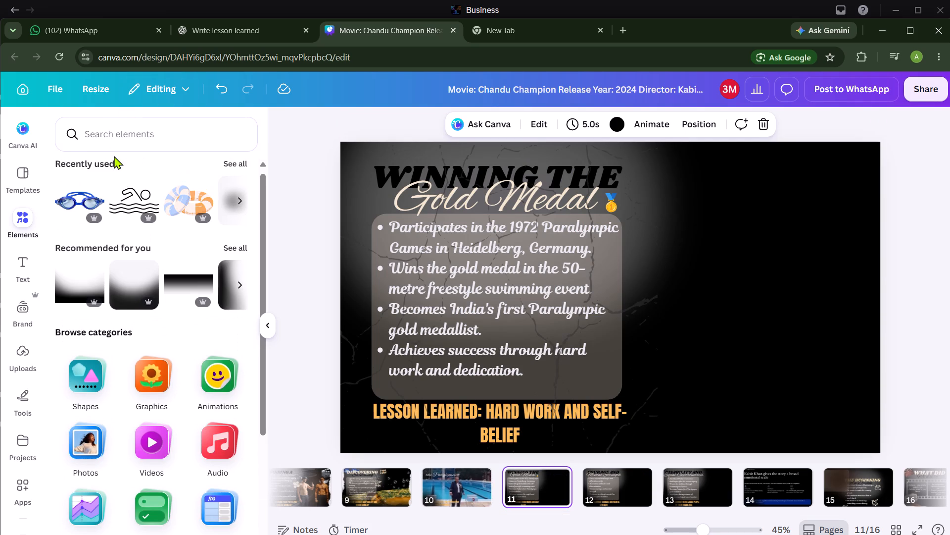
left_click(114, 144)
type("butter")
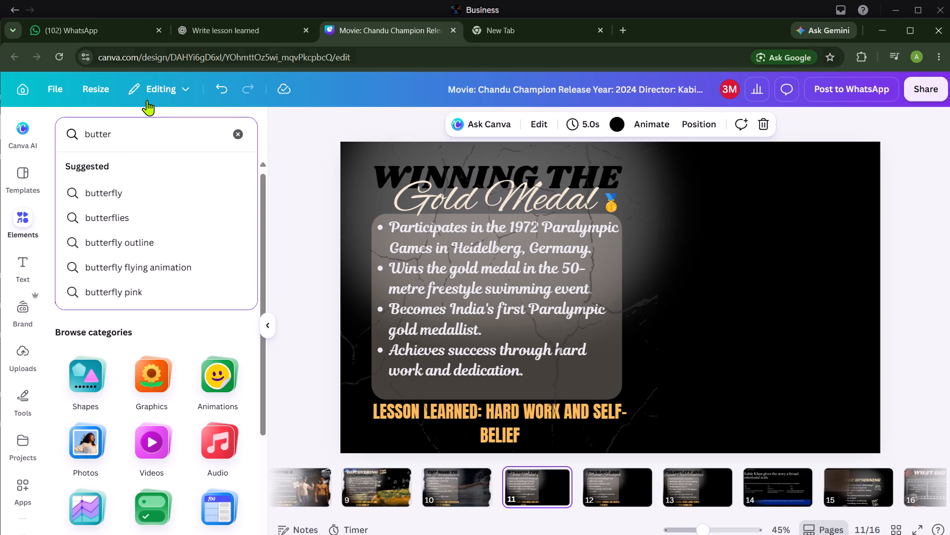
left_click(148, 189)
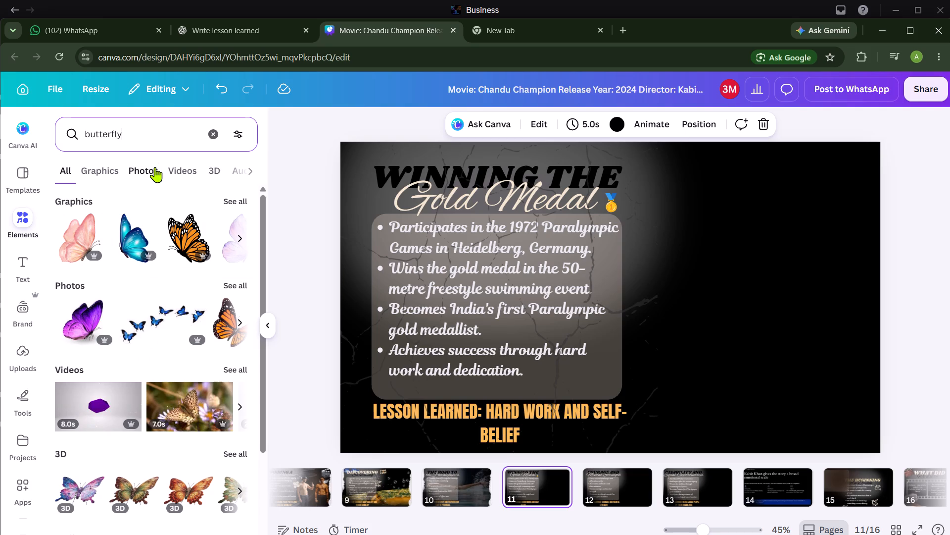
key("space")
type("sw")
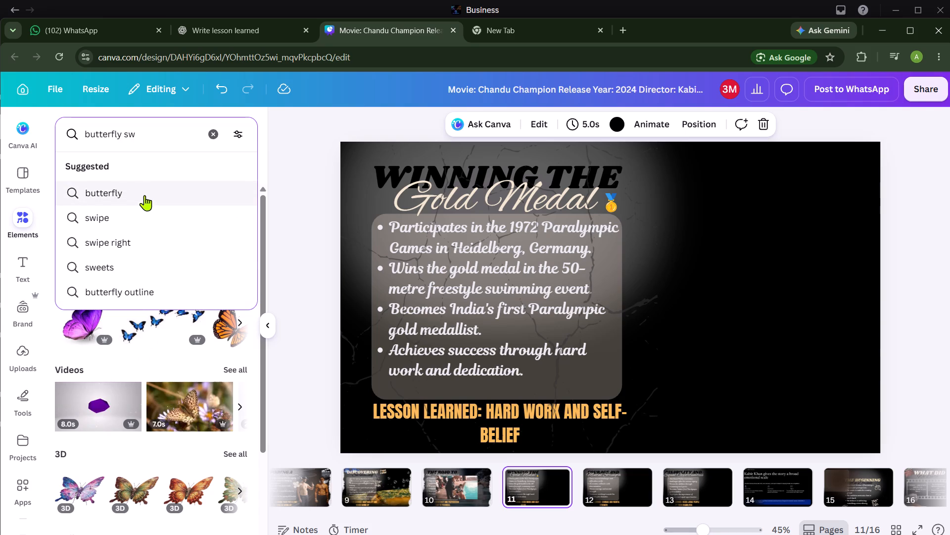
type("immng")
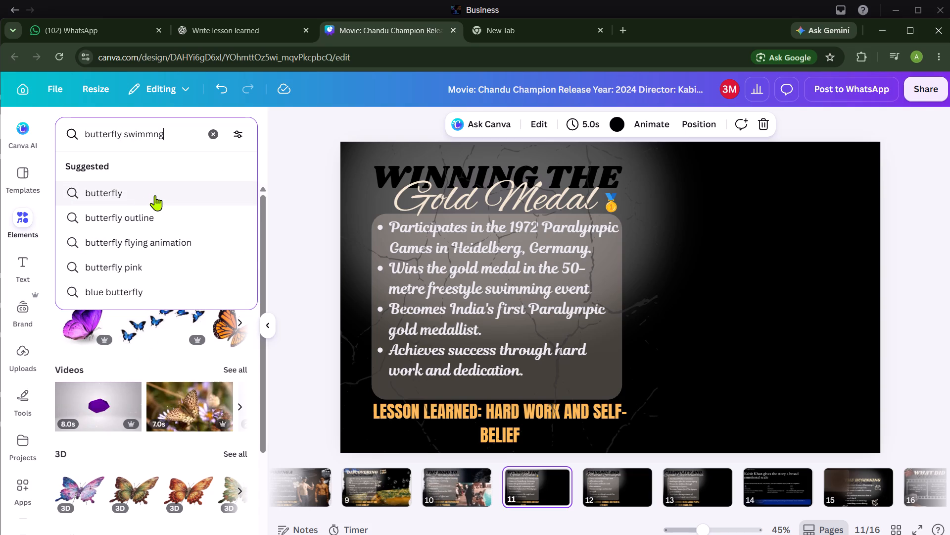
key("Return")
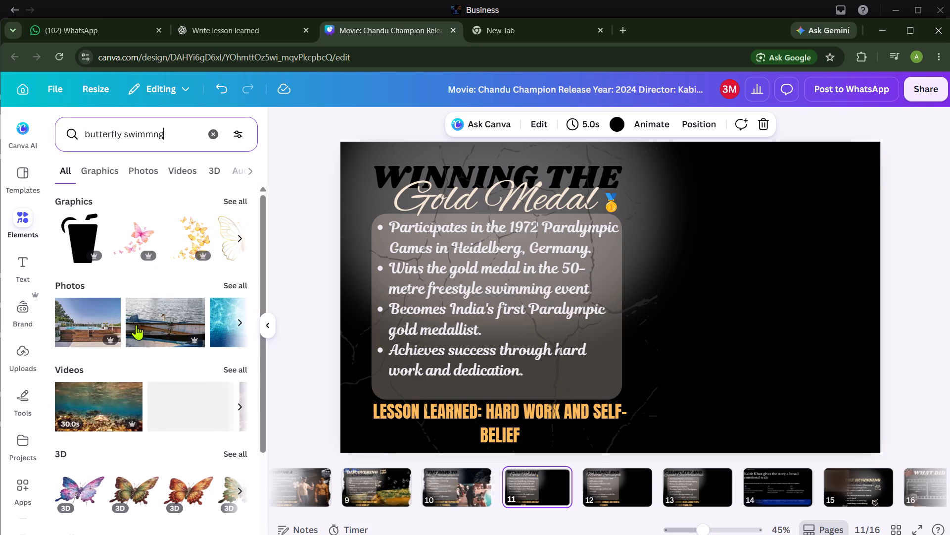
scroll(150, 358, "down", 5)
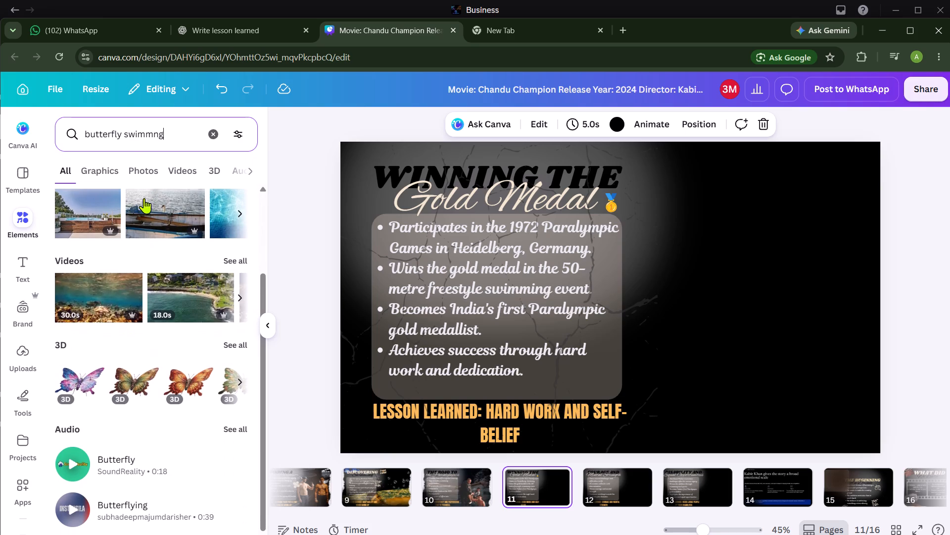
left_click(161, 138)
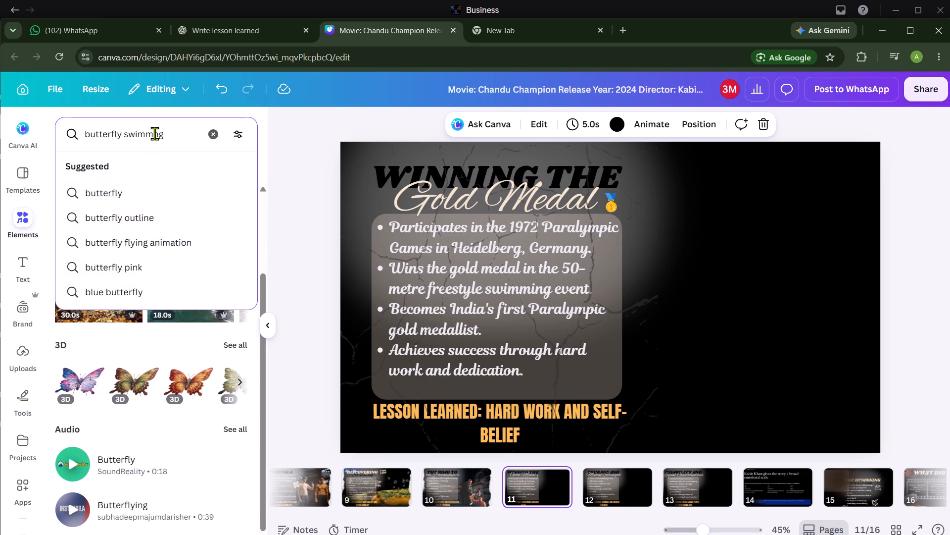
left_click(153, 133)
key("i")
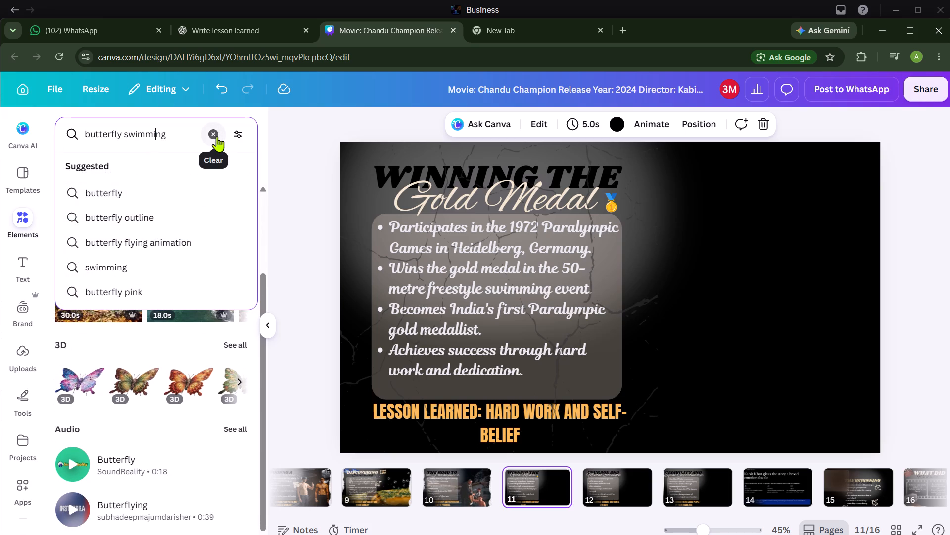
key("Return")
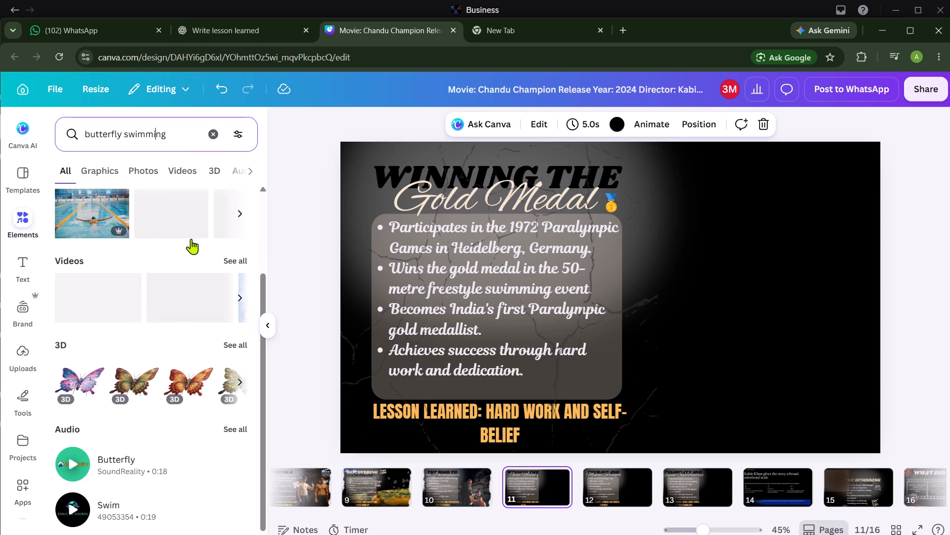
Add the photo of the front-facing butterfly swimmer in a dark cap and turquoise water to slide 11.
left_click(237, 216)
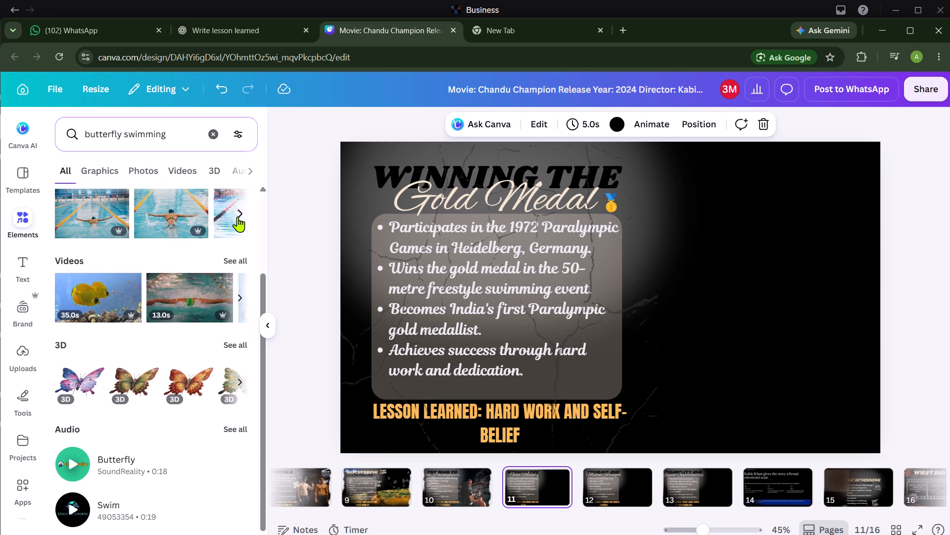
left_click(239, 218)
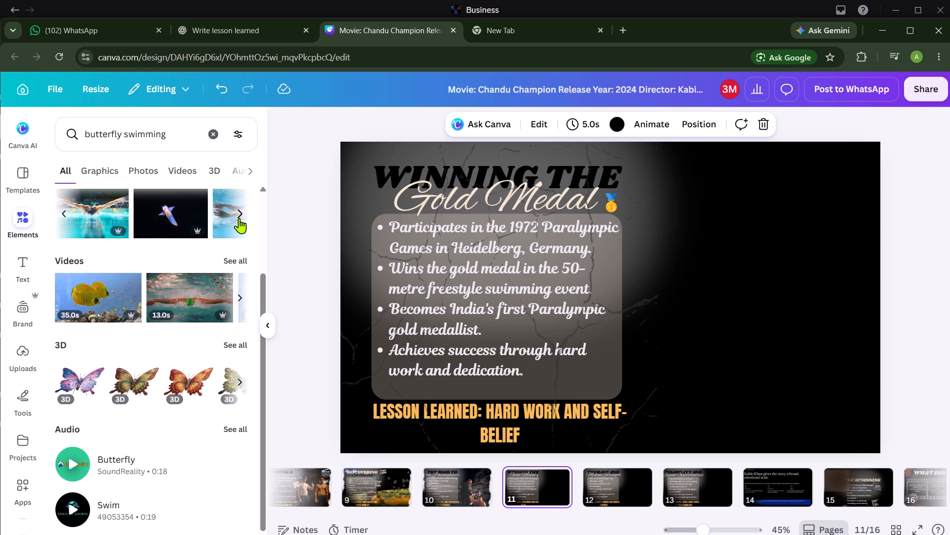
left_click(105, 208)
left_click_drag(103, 210, 489, 180)
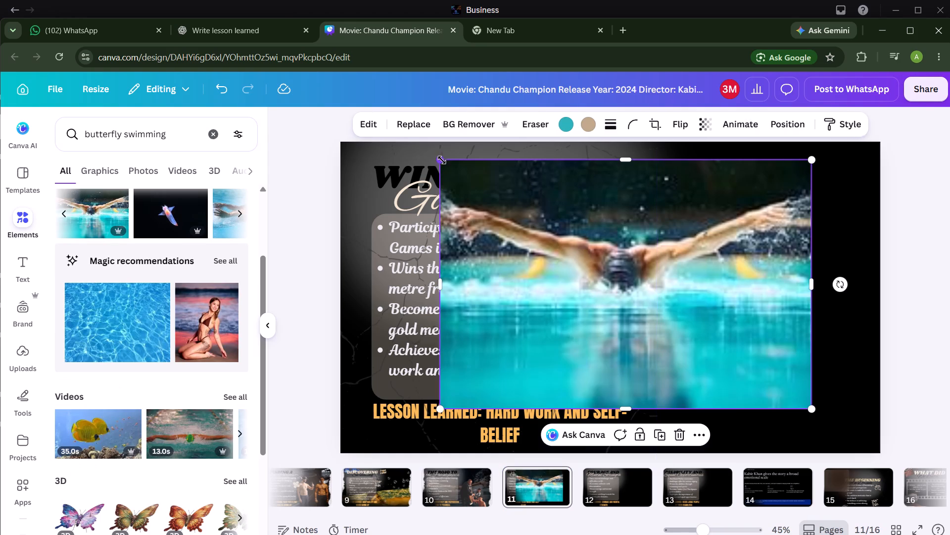
Enlarge and reposition the butterfly swimmer photo so it covers the whole of slide 11.
left_click_drag(441, 160, 310, 140)
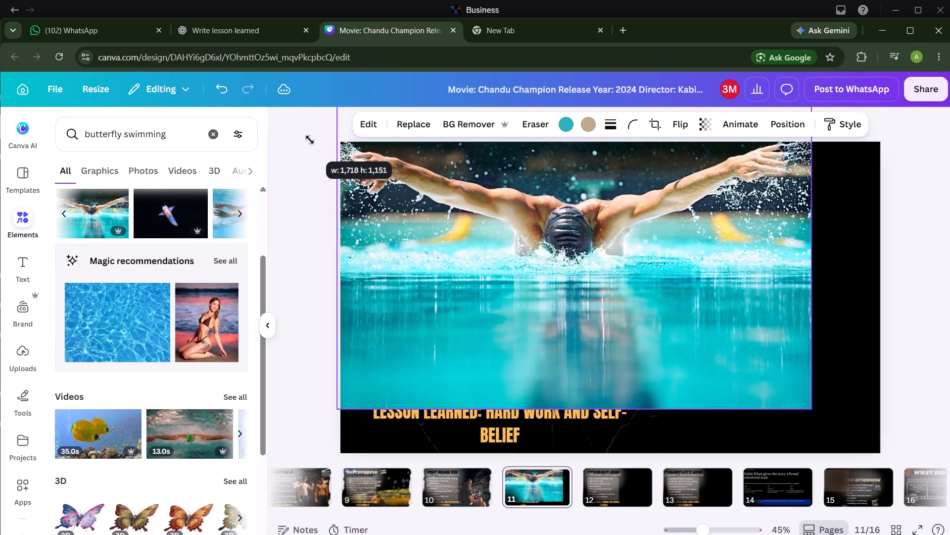
left_click_drag(310, 140, 444, 167)
left_click_drag(642, 253, 615, 263)
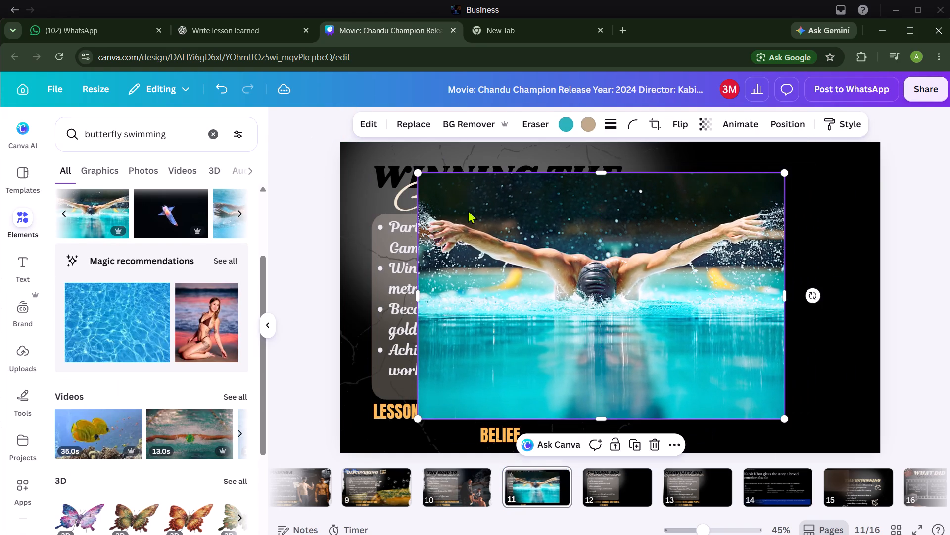
left_click_drag(417, 172, 338, 167)
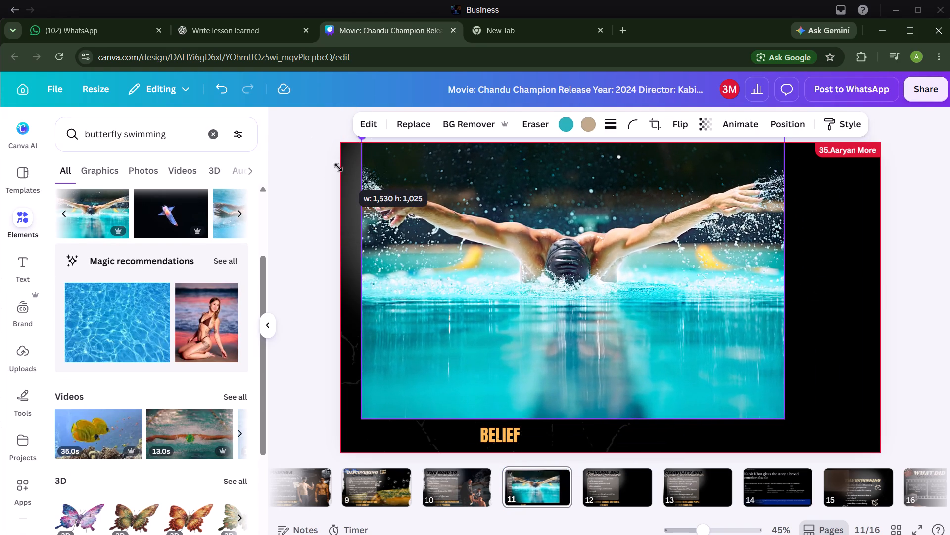
left_click_drag(338, 167, 318, 161)
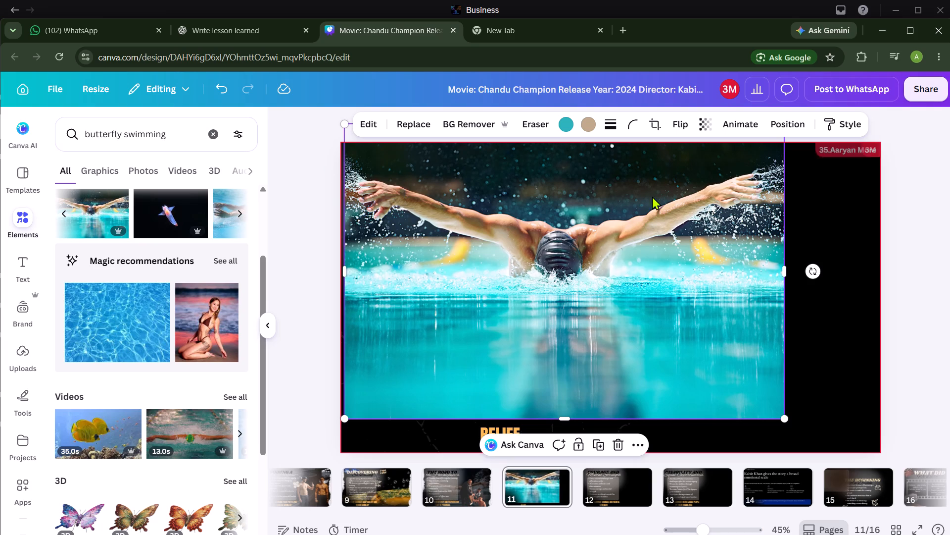
left_click_drag(788, 418, 903, 430)
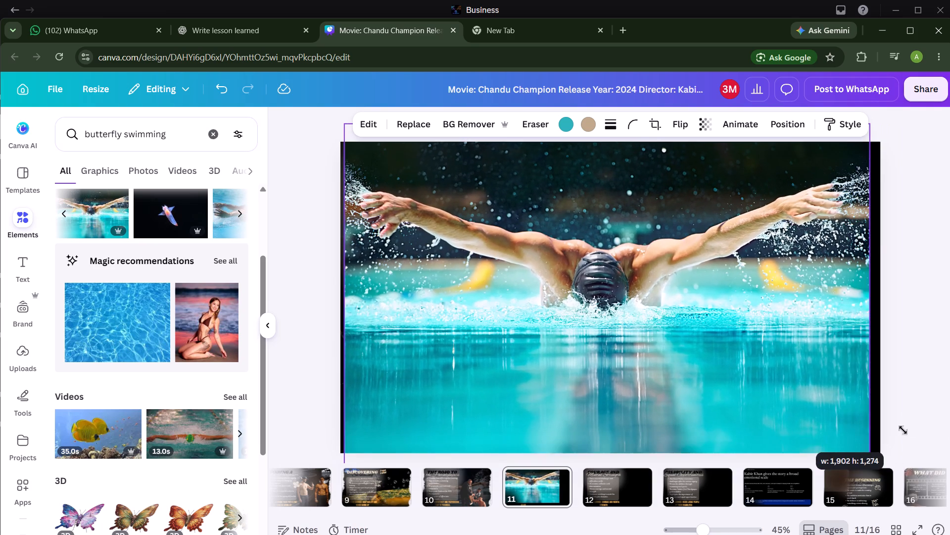
left_click_drag(903, 430, 935, 429)
left_click_drag(843, 385, 833, 379)
Send the swimmer photo to the back, behind the title, bullet text and cracked texture on slide 11.
right_click(745, 335)
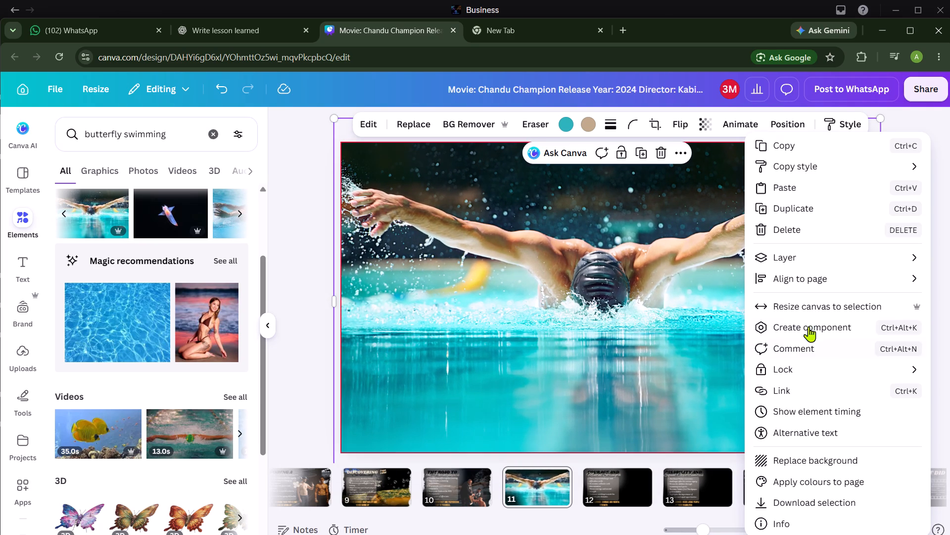
left_click(811, 260)
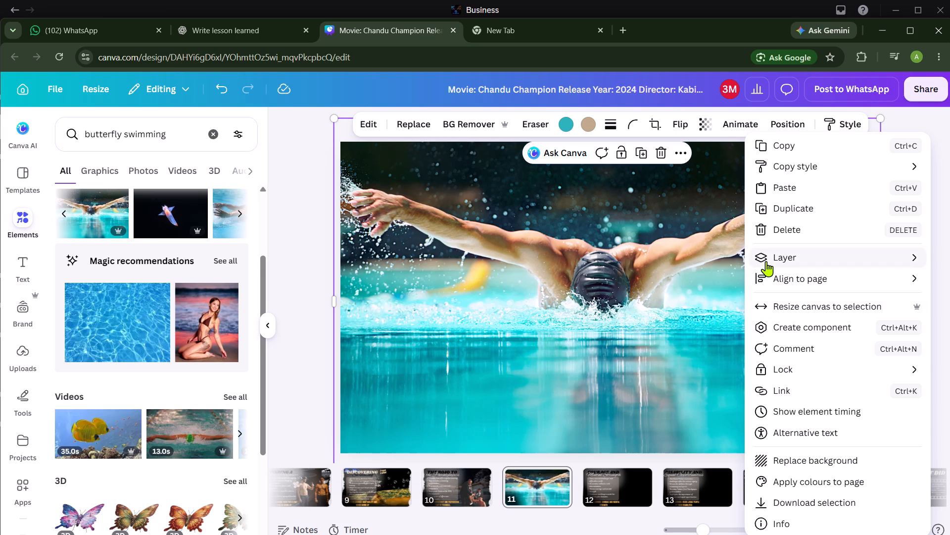
left_click(682, 316)
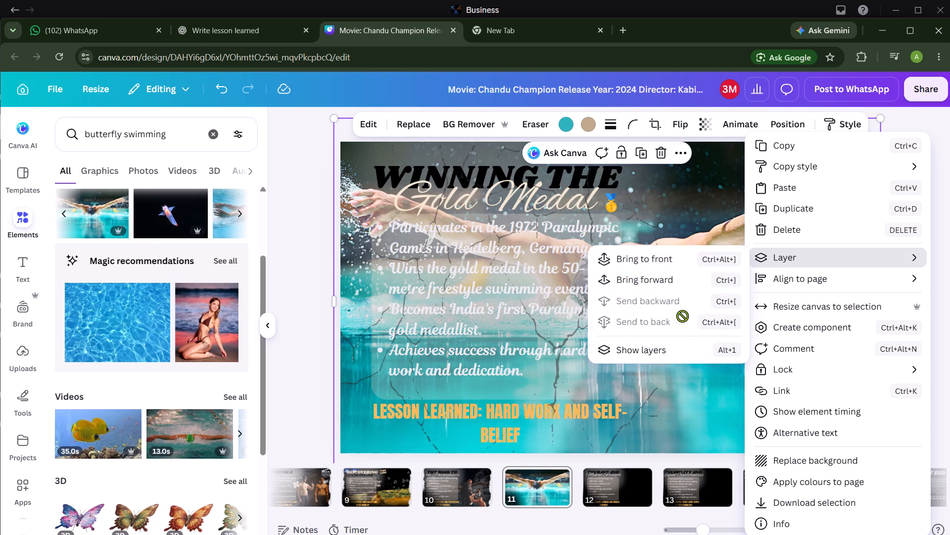
left_click(686, 230)
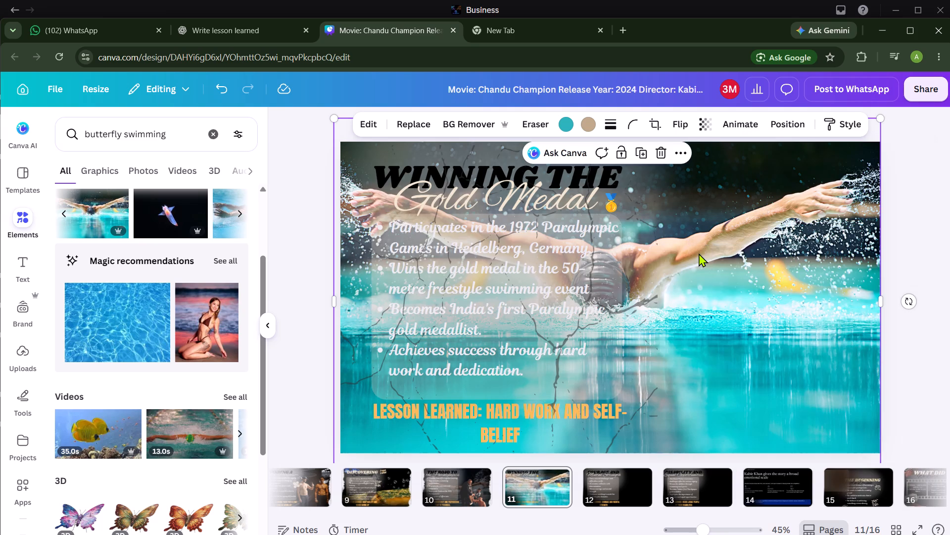
Set the swimmer photo's transparency to 22 and shift the photo slightly downward on slide 11.
left_click(702, 131)
left_click(670, 176)
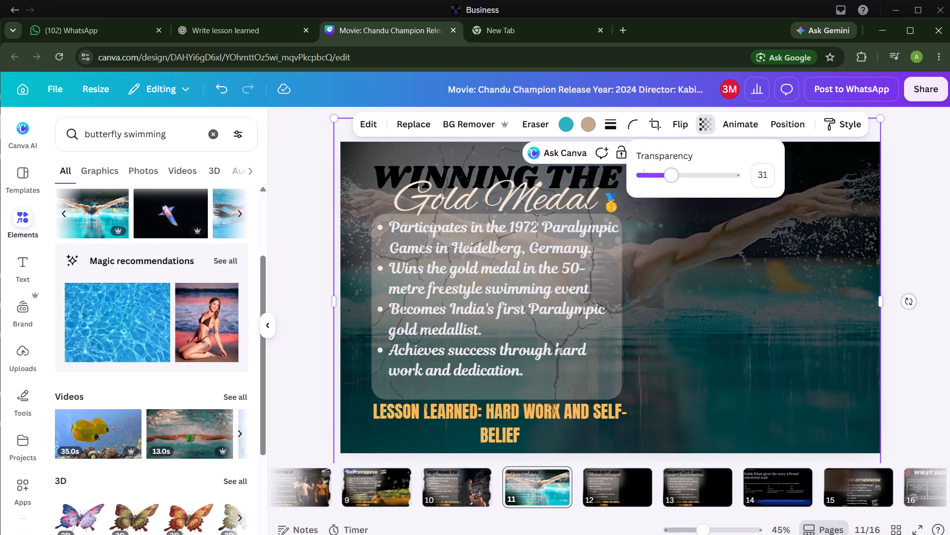
left_click(949, 231)
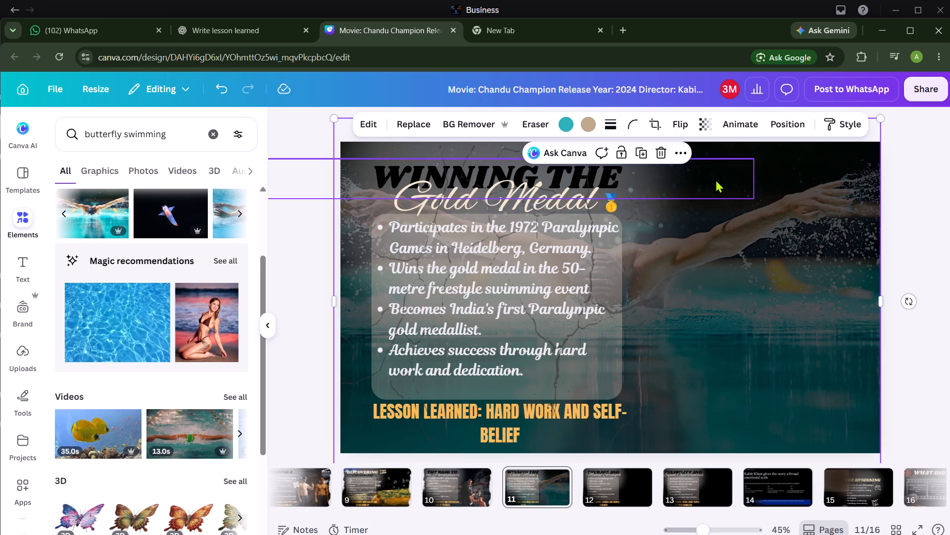
left_click(703, 125)
left_click(662, 176)
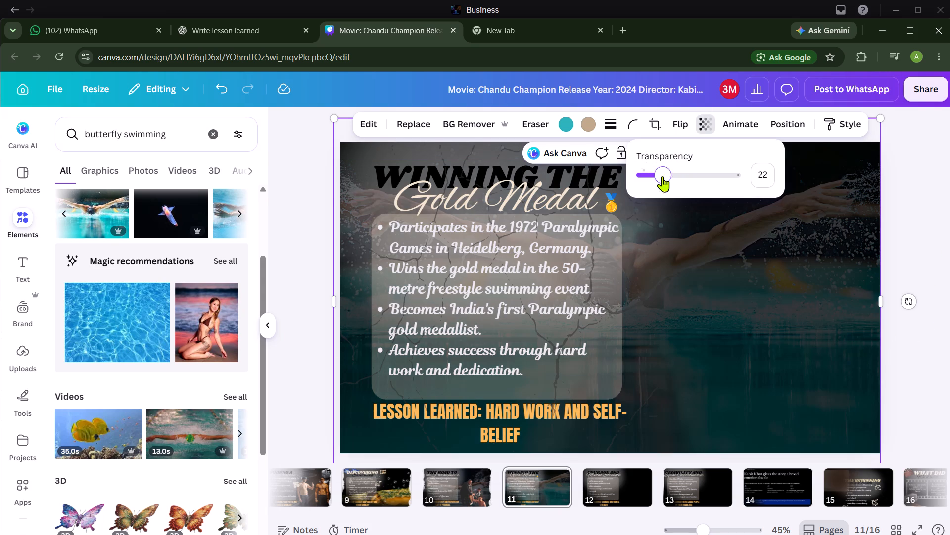
left_click(855, 267)
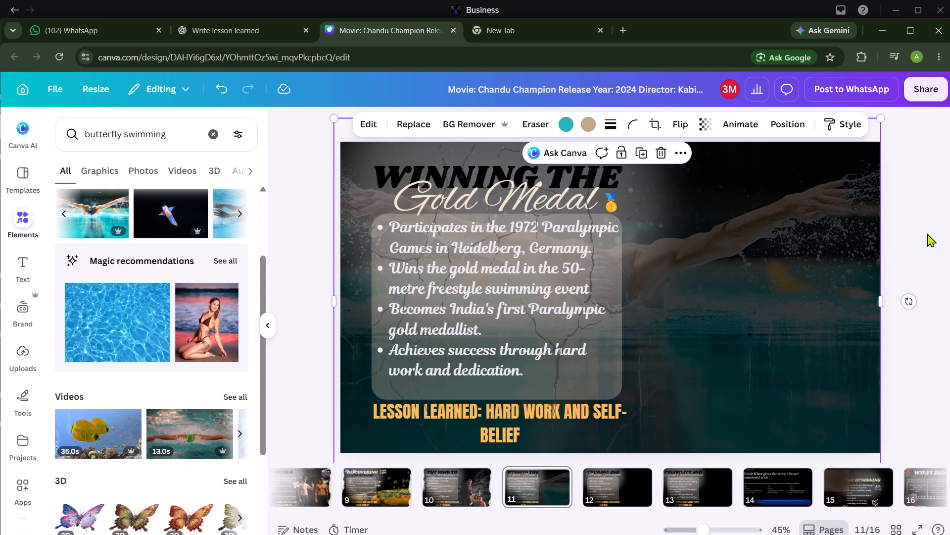
left_click_drag(806, 264, 807, 272)
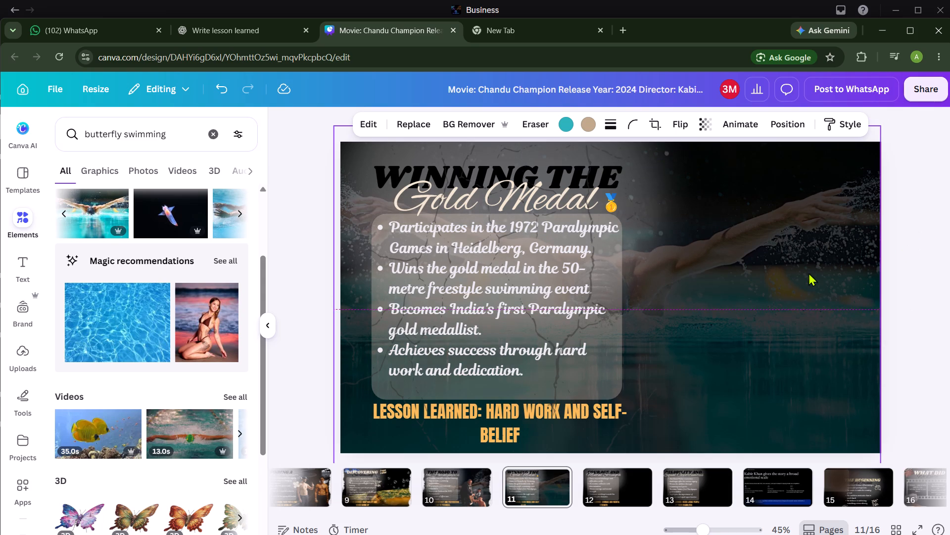
left_click(949, 238)
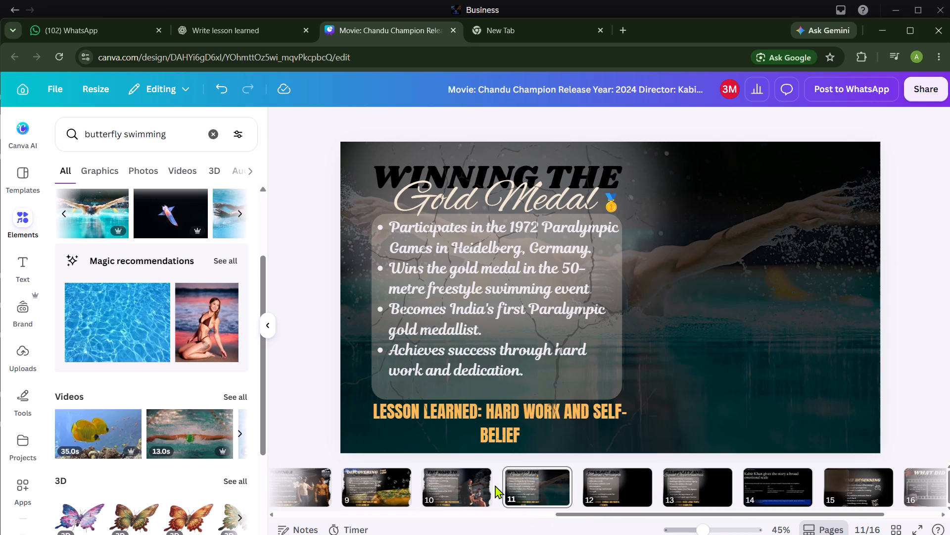
Compare the design of slide 10, The Road to the Paralympics, with slide 11, ending on slide 11.
left_click(474, 484)
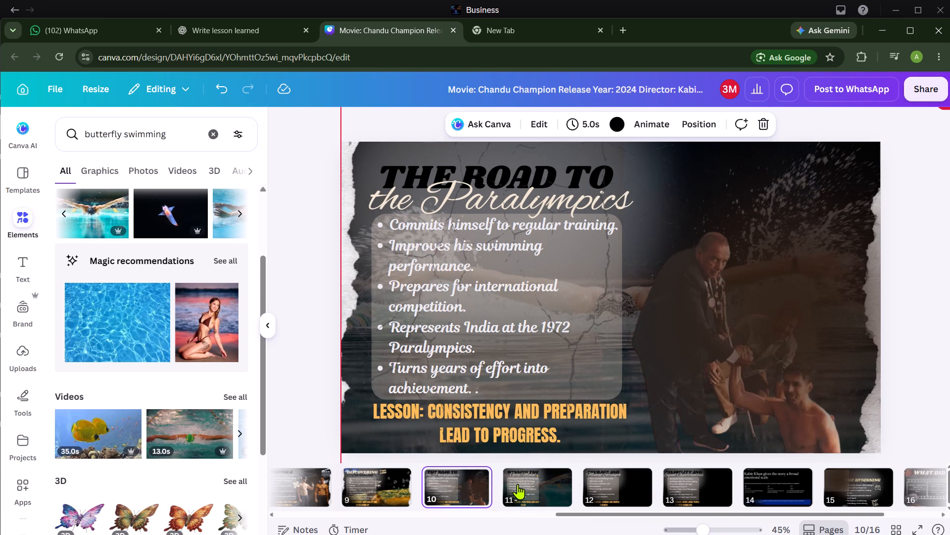
left_click(517, 486)
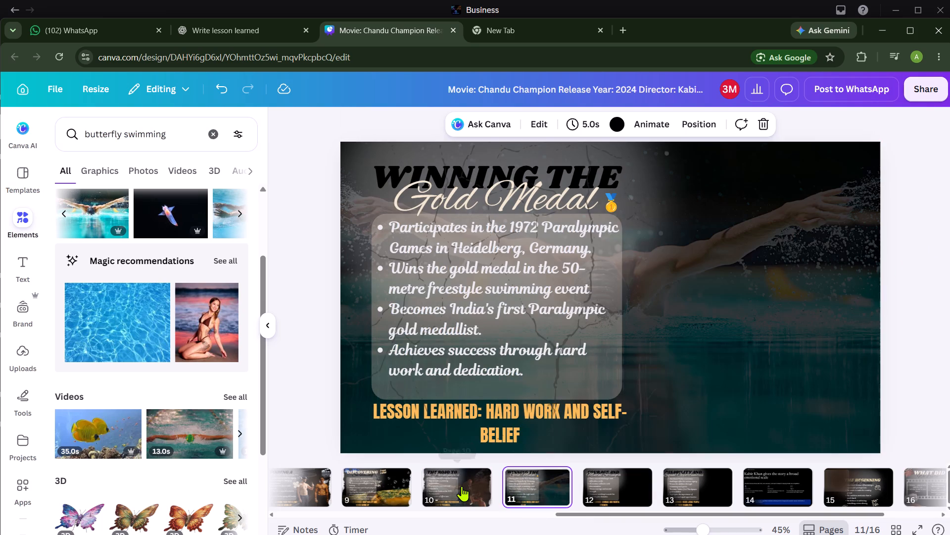
left_click(461, 486)
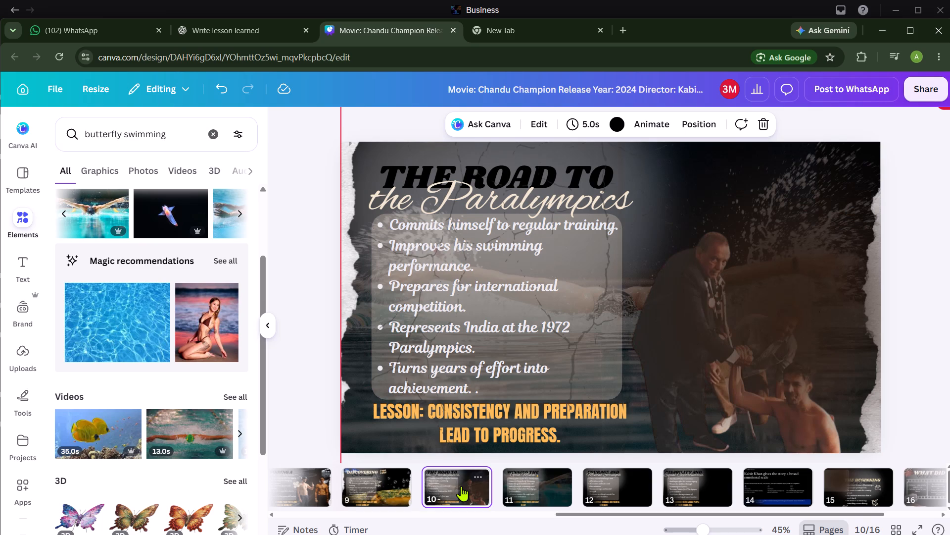
left_click(529, 477)
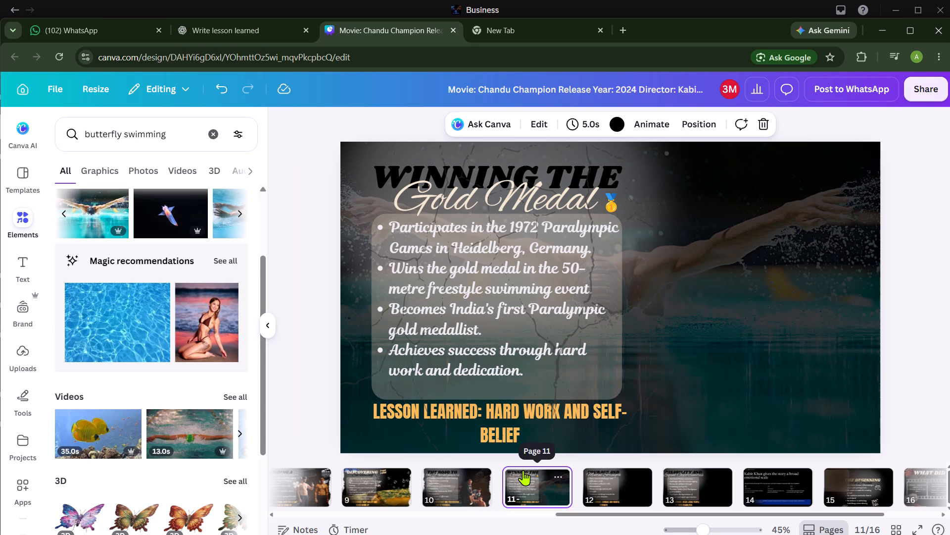
left_click(448, 483)
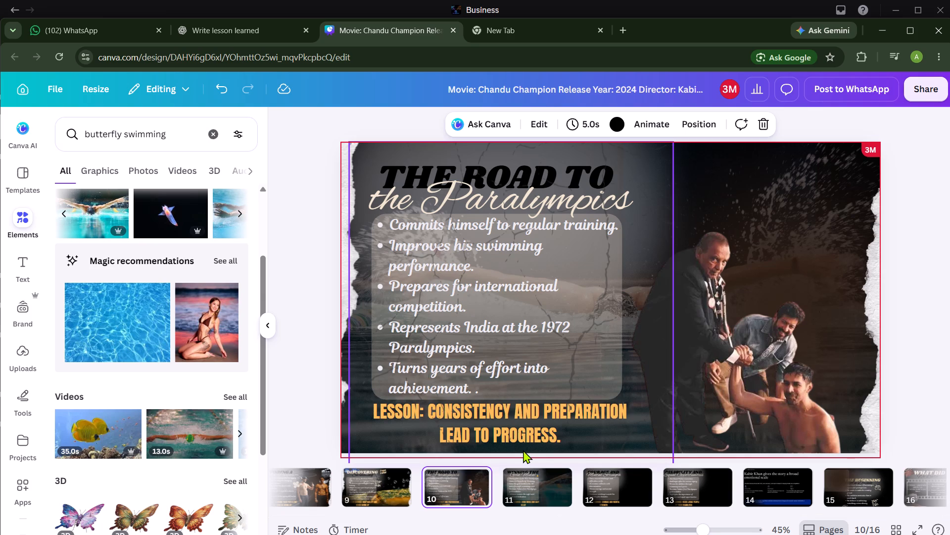
left_click(549, 481)
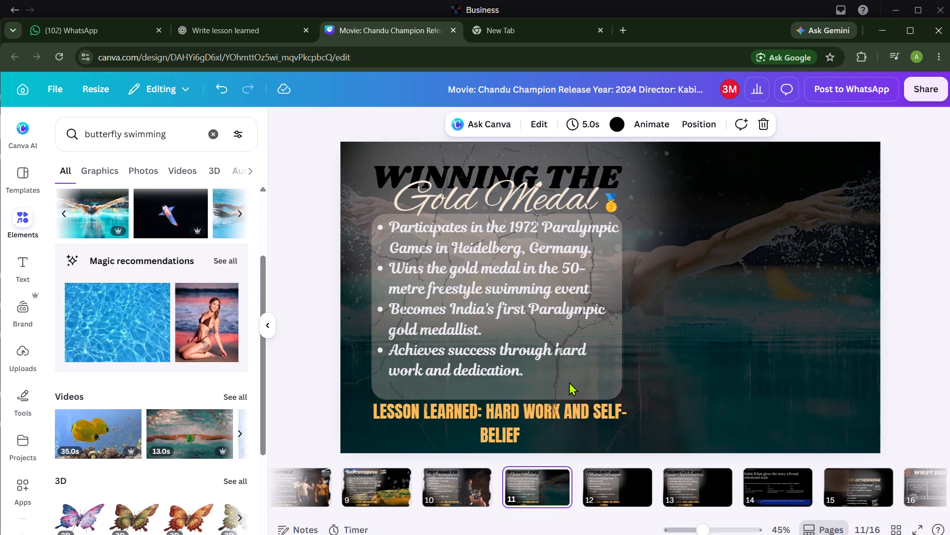
Open YouTube in a new browser tab and search for "paralympics swimming".
left_click(622, 26)
left_click(483, 266)
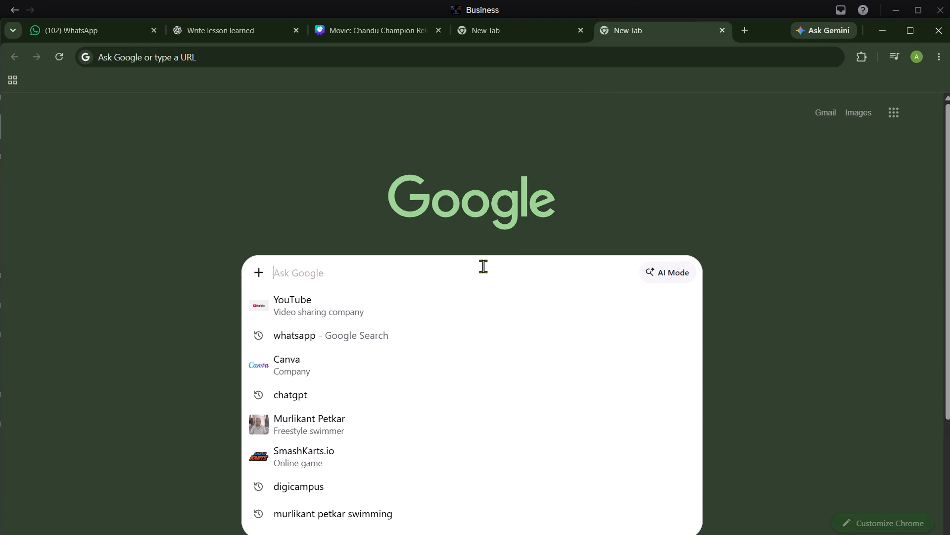
left_click(450, 306)
left_click(142, 207)
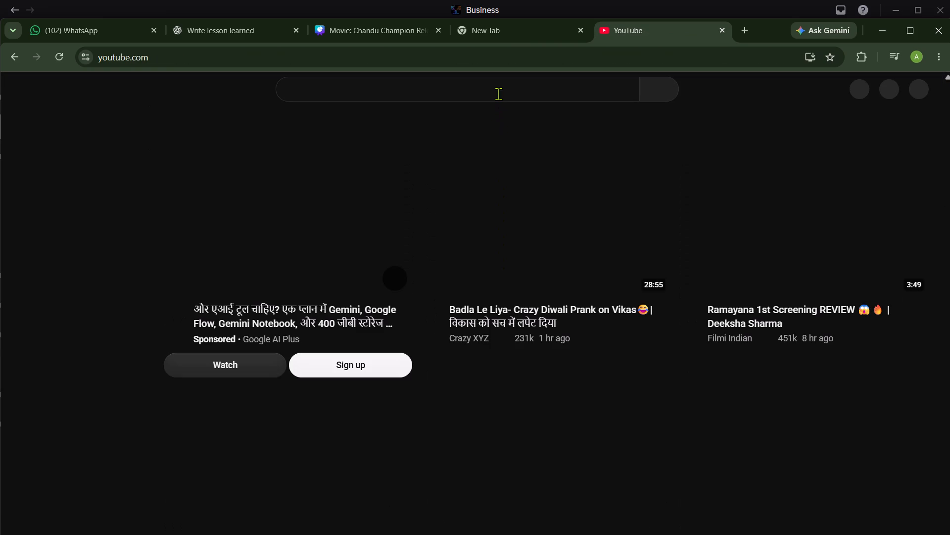
left_click(498, 94)
type("para")
type("lympics swimming")
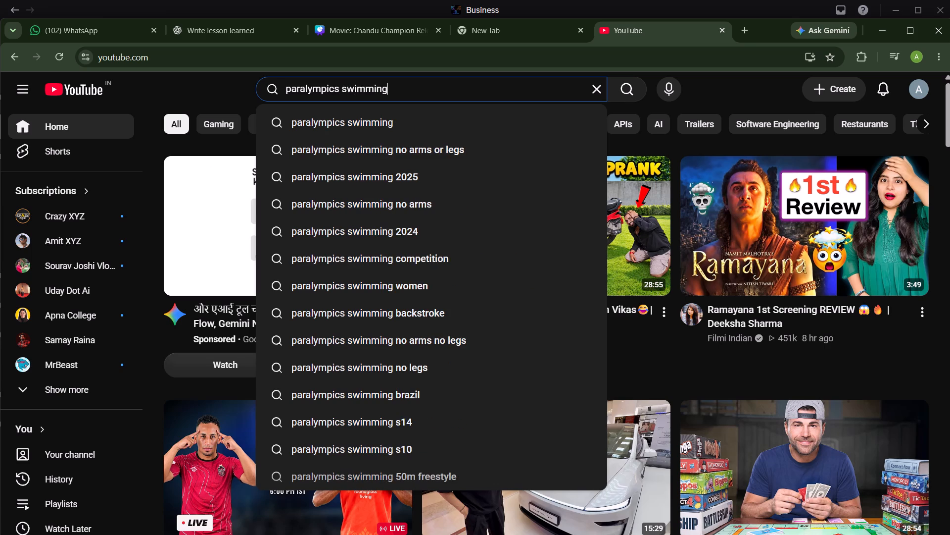
key("Return")
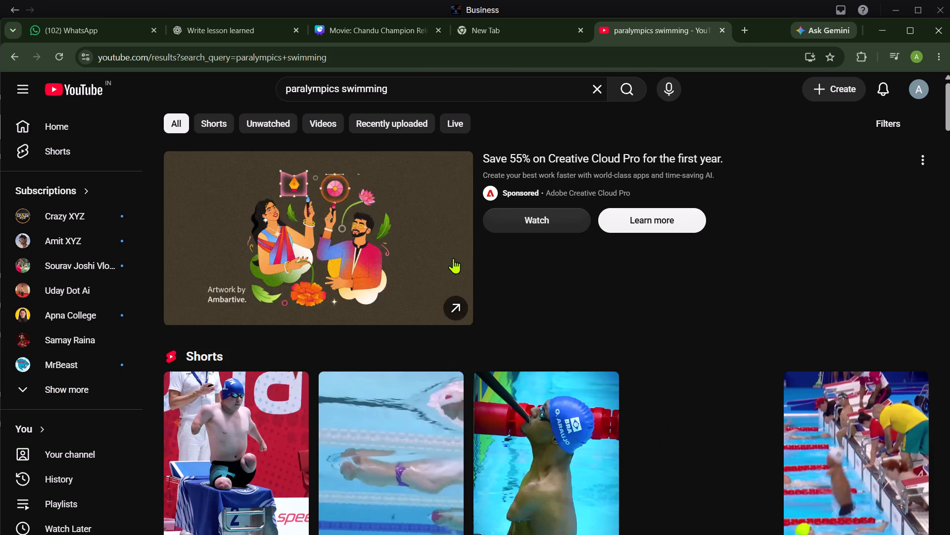
Browse the video results, watch the short "Para Swimmers abilities will never cease…" and close its tab.
scroll(348, 353, "down", 3)
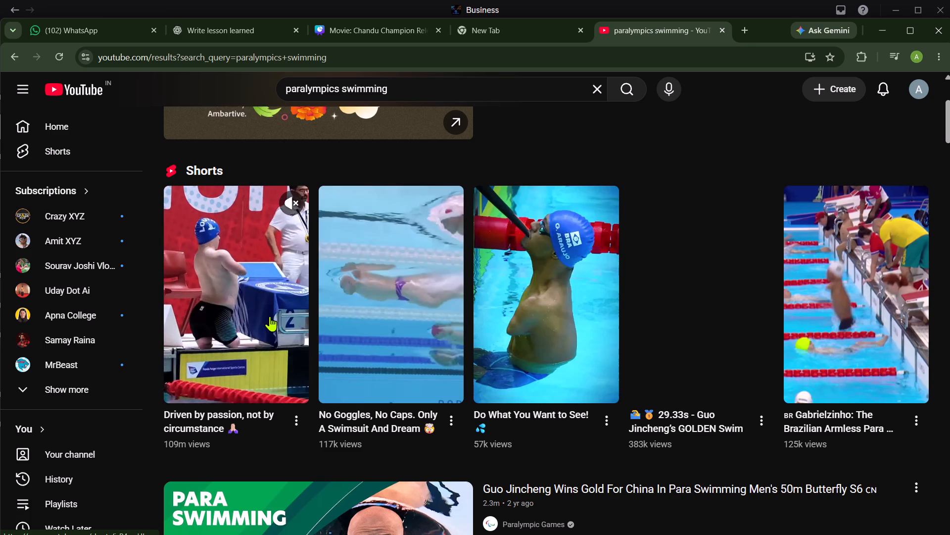
scroll(378, 305, "down", 7)
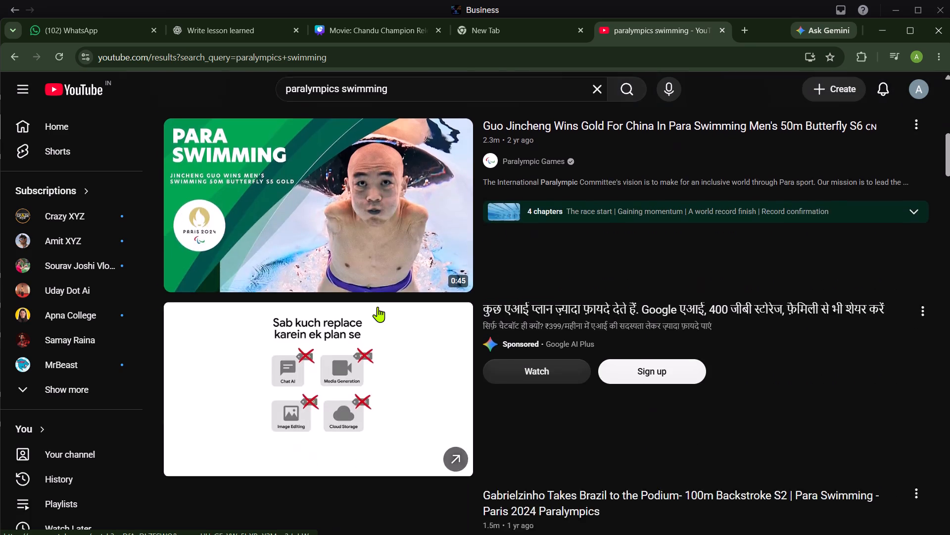
scroll(378, 307, "down", 8)
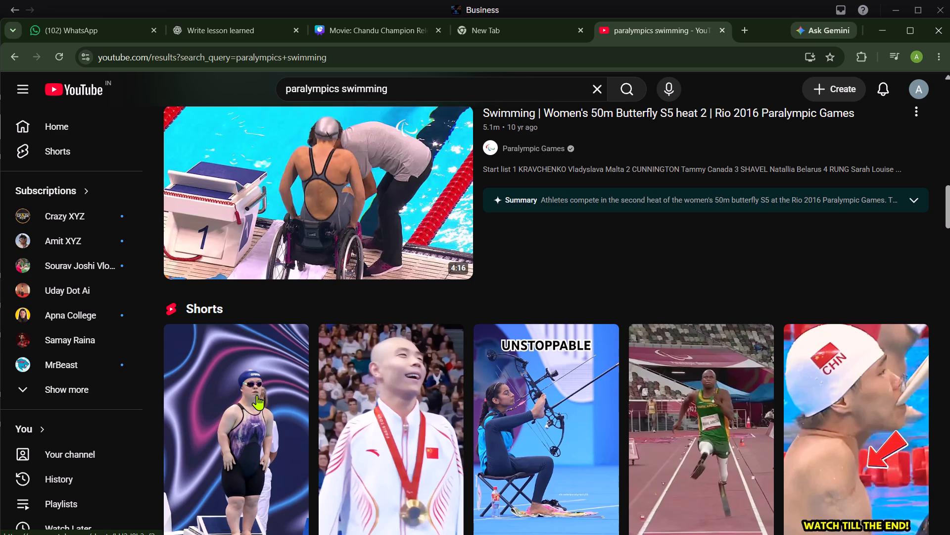
scroll(407, 379, "down", 2)
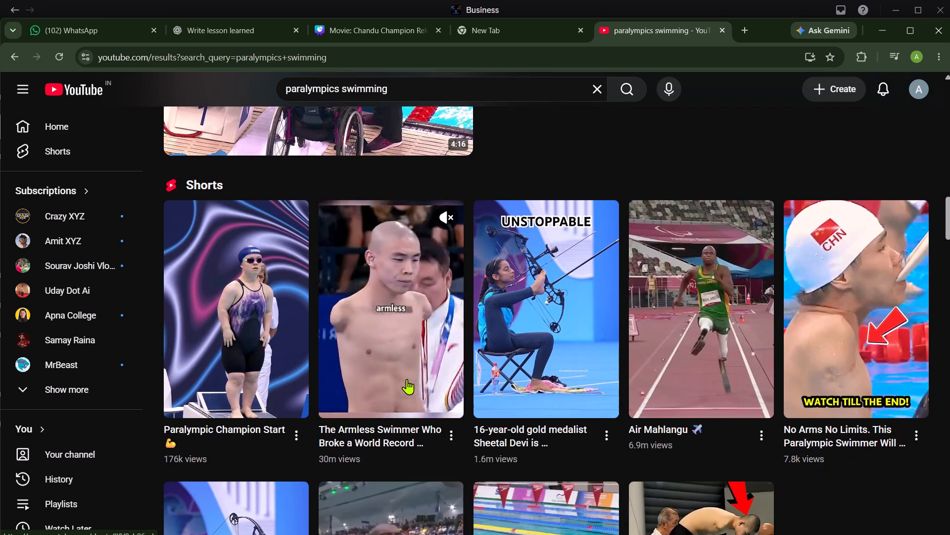
scroll(407, 379, "down", 3)
left_click(499, 388)
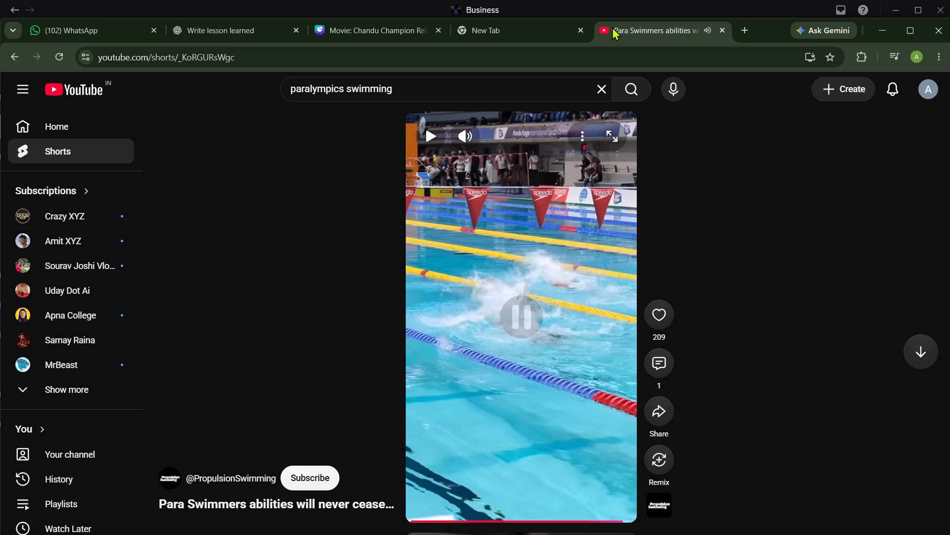
left_click(721, 28)
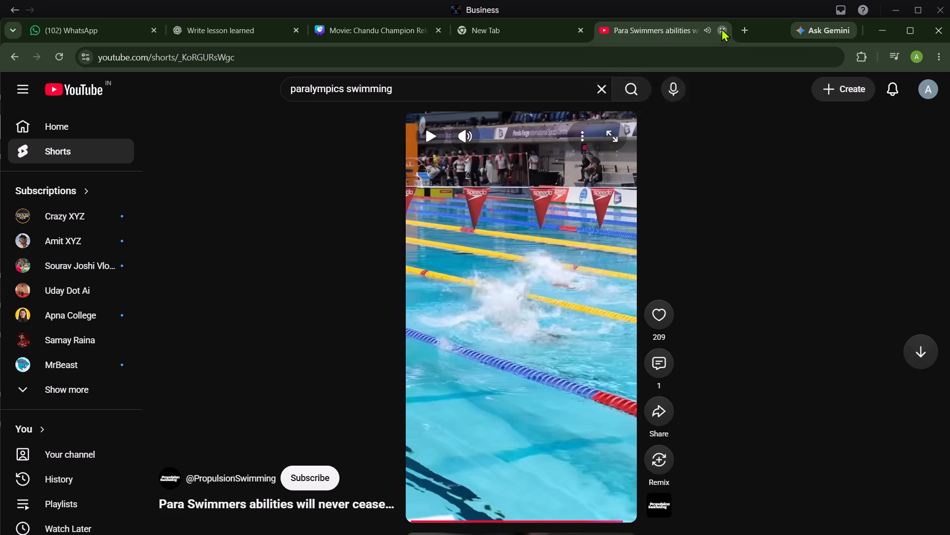
Open YouTube again in a new browser tab and start a search there.
left_click(618, 30)
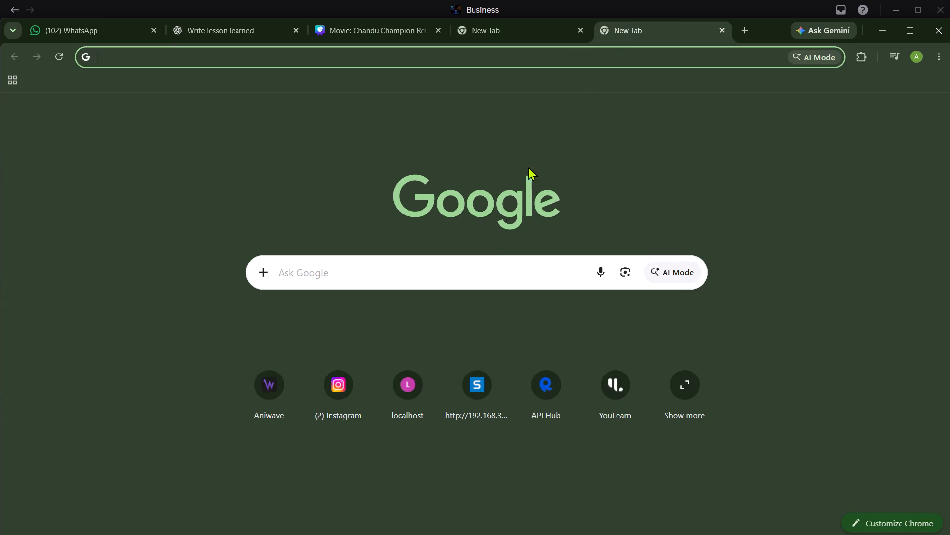
left_click(478, 255)
left_click(420, 314)
left_click(156, 201)
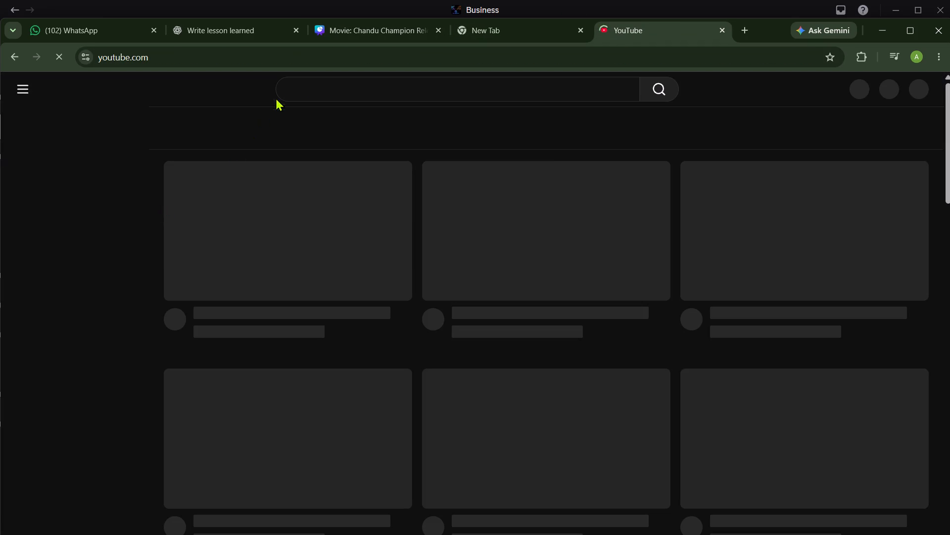
left_click(304, 90)
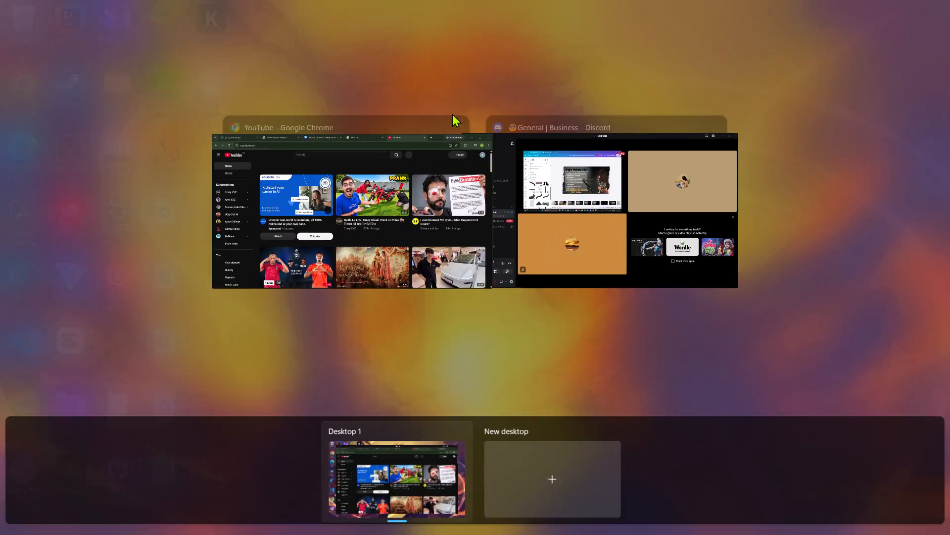
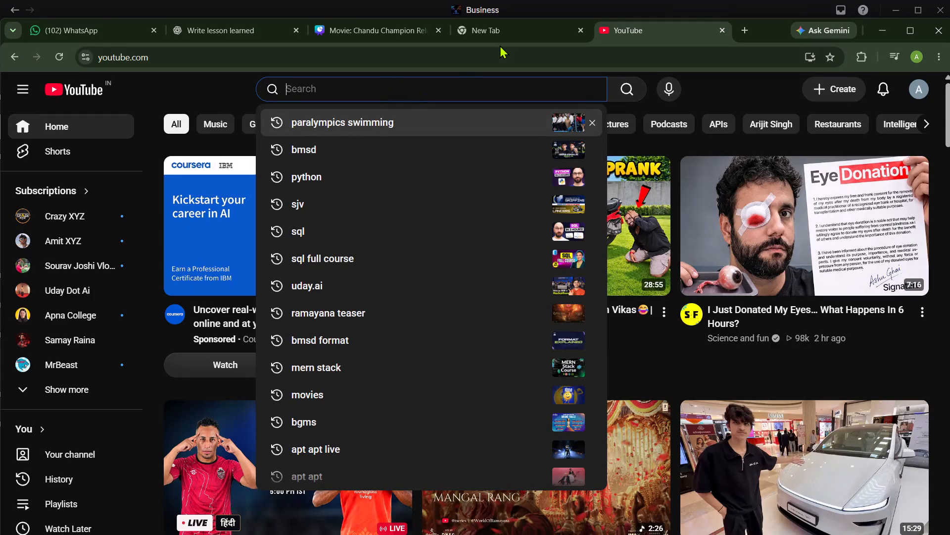
Search YouTube for "swimming".
type("sw")
type("imm")
key("i")
left_click(419, 152)
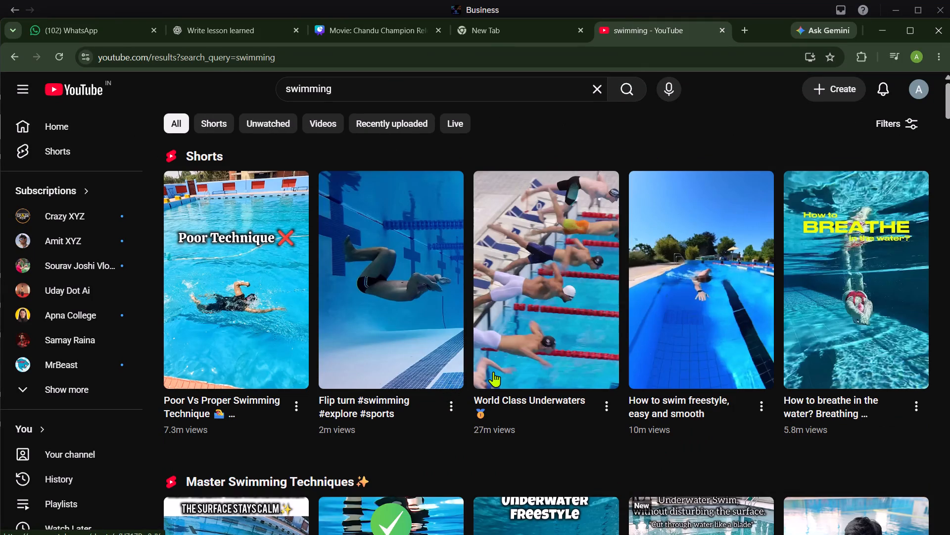
Watch the short "World Class Underwaters", then return to the swimming results and browse them for other reference videos.
left_click(537, 324)
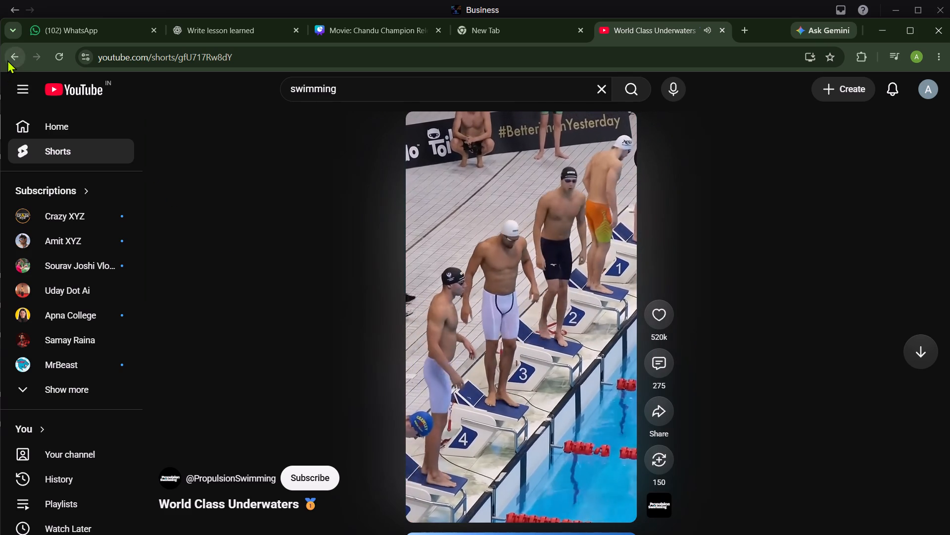
left_click(7, 60)
scroll(525, 334, "down", 5)
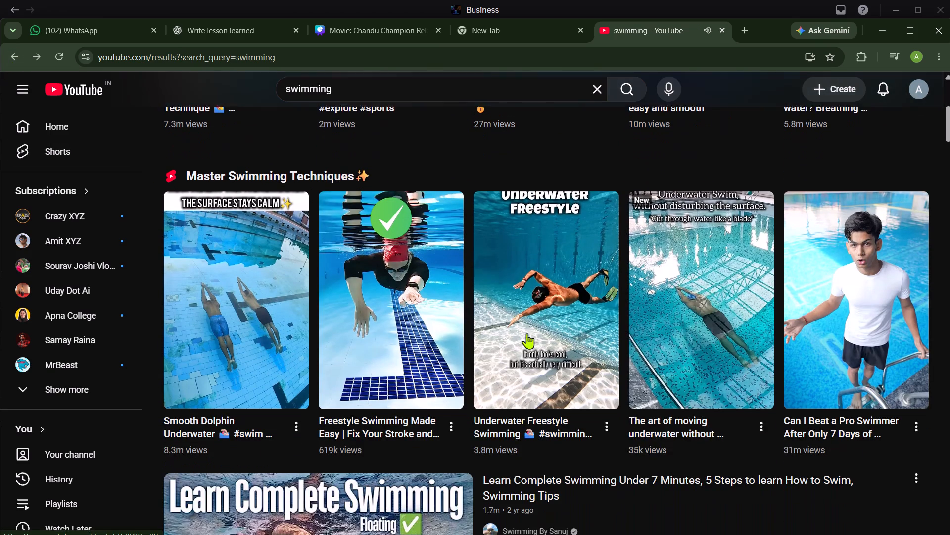
scroll(527, 332, "down", 2)
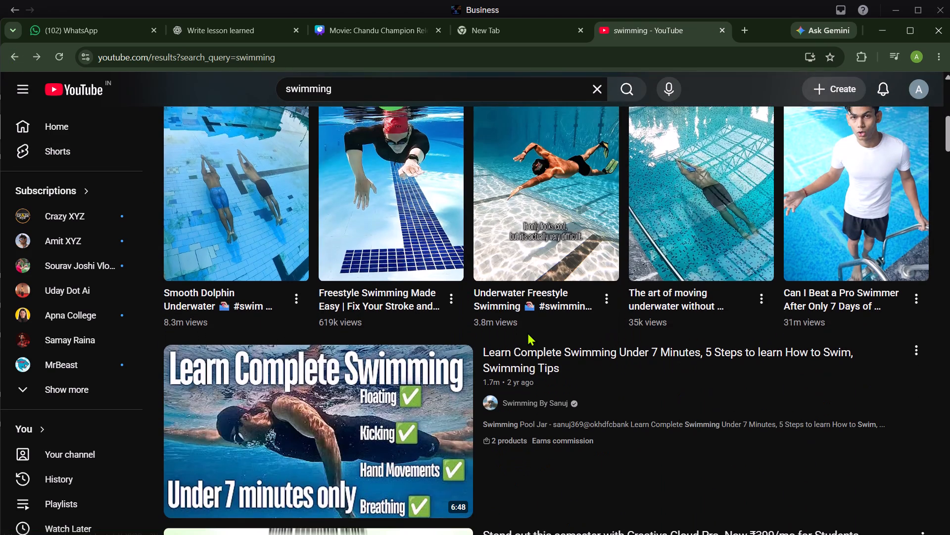
scroll(527, 332, "down", 3)
scroll(527, 332, "up", 7)
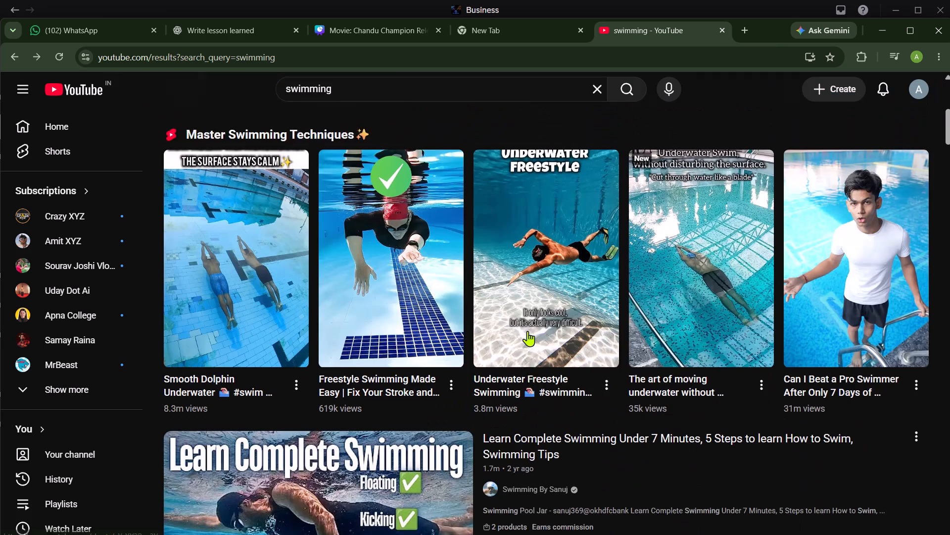
scroll(527, 331, "up", 5)
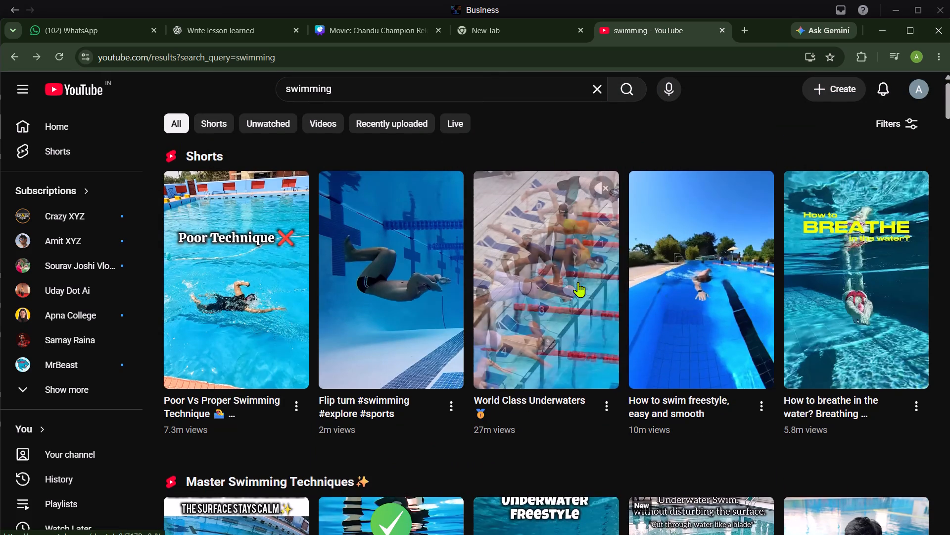
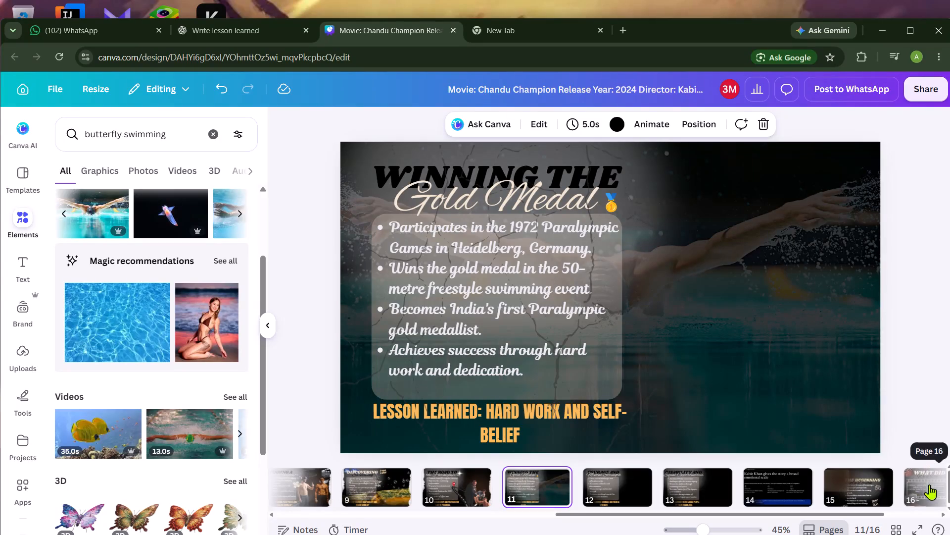
Delete the leftover page titled "Kabir Khan gives the story a broad emotional scale".
left_click(862, 488)
left_click(791, 486)
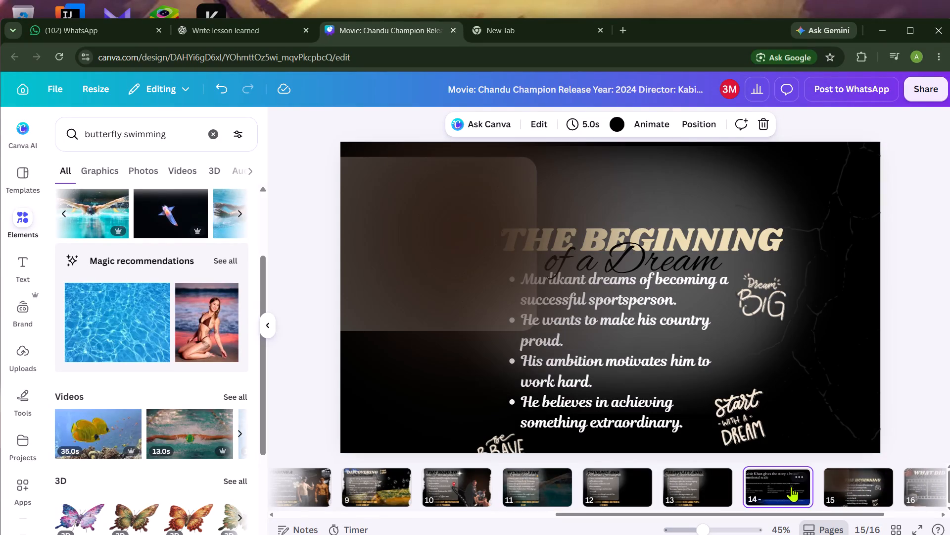
right_click(791, 486)
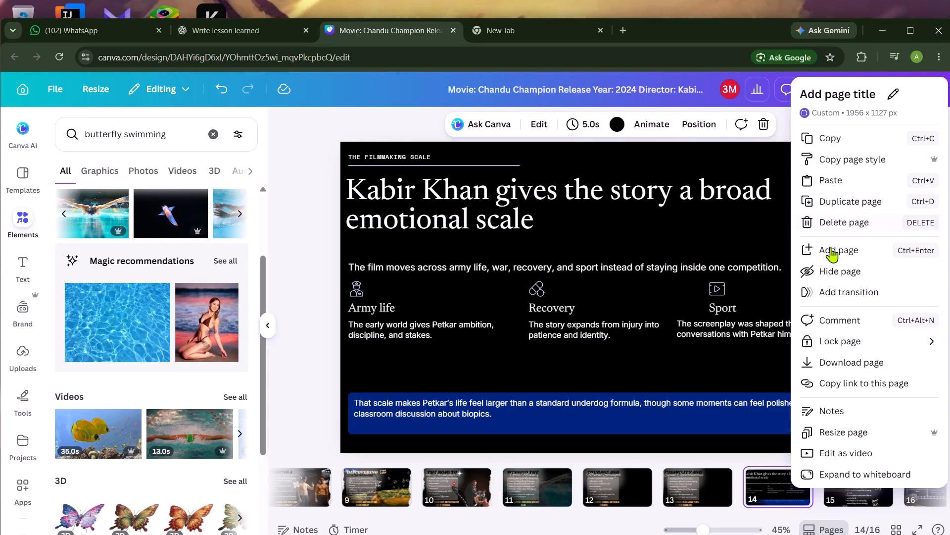
left_click(837, 219)
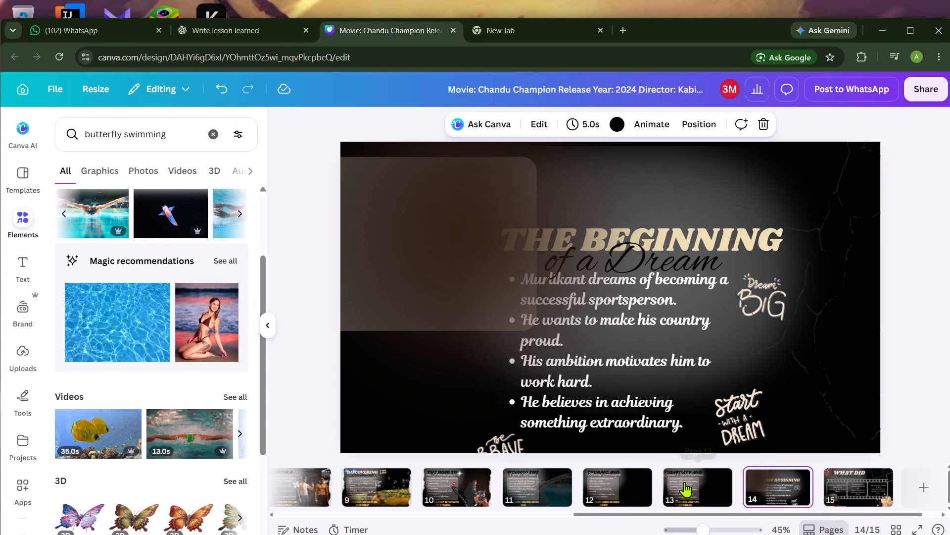
Delete the unfinished extra page "The Beginning of a Dream" that sits before "What Did We Learn..?".
left_click(684, 482)
right_click(773, 479)
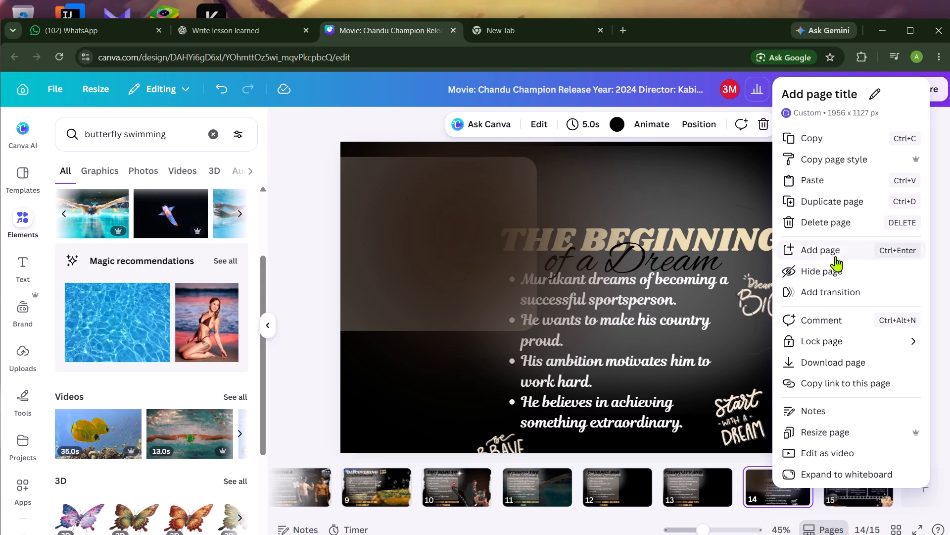
left_click(843, 229)
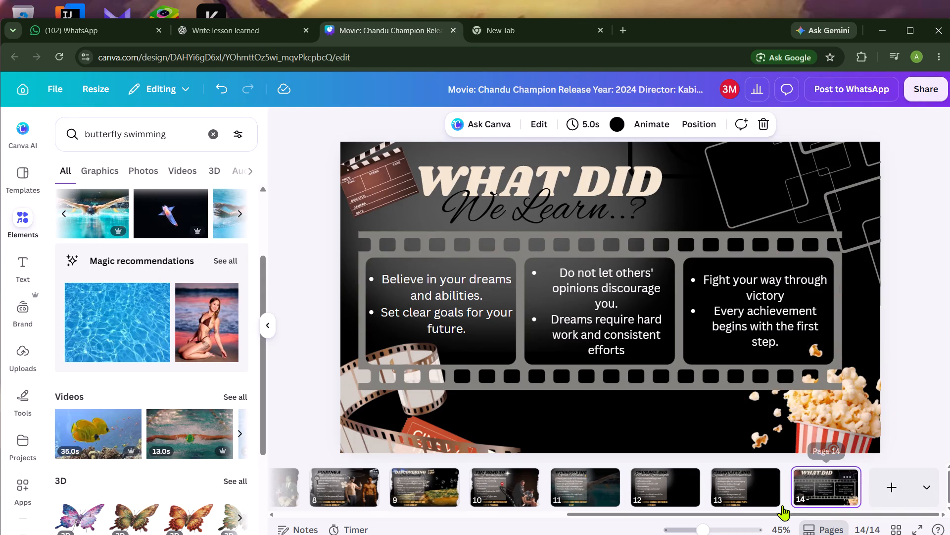
Copy the large overlay image spanning the text half of slide 11, "Winning the Gold Medal", and paste it onto slide 12.
left_click(748, 496)
left_click(813, 469)
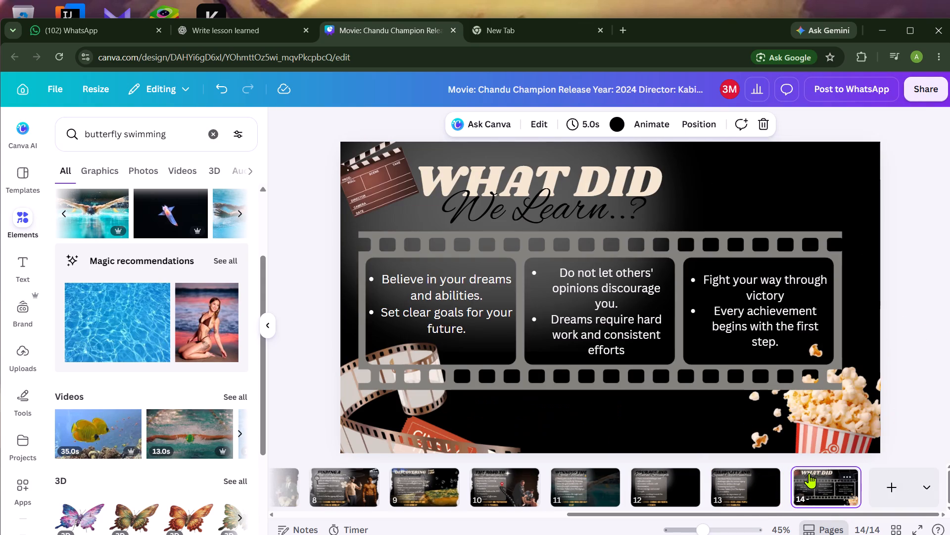
left_click(753, 497)
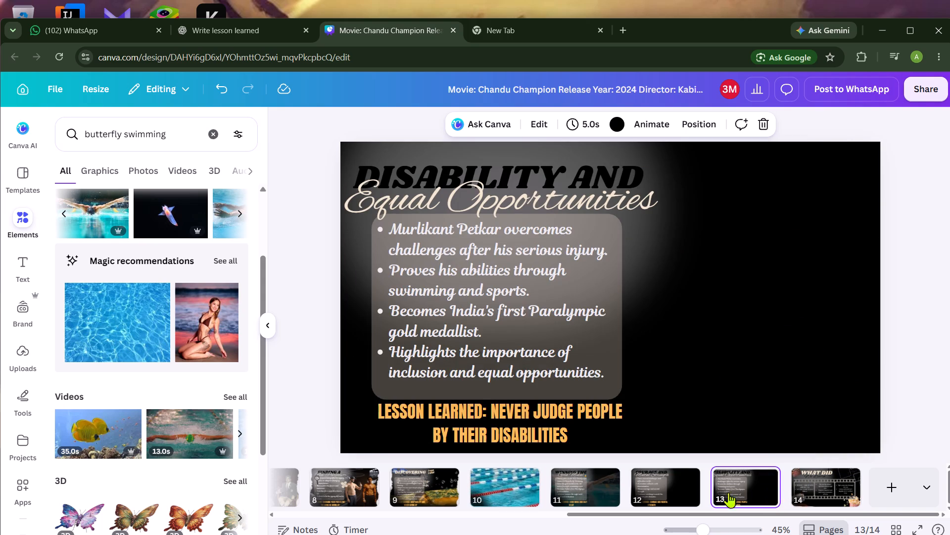
left_click(639, 500)
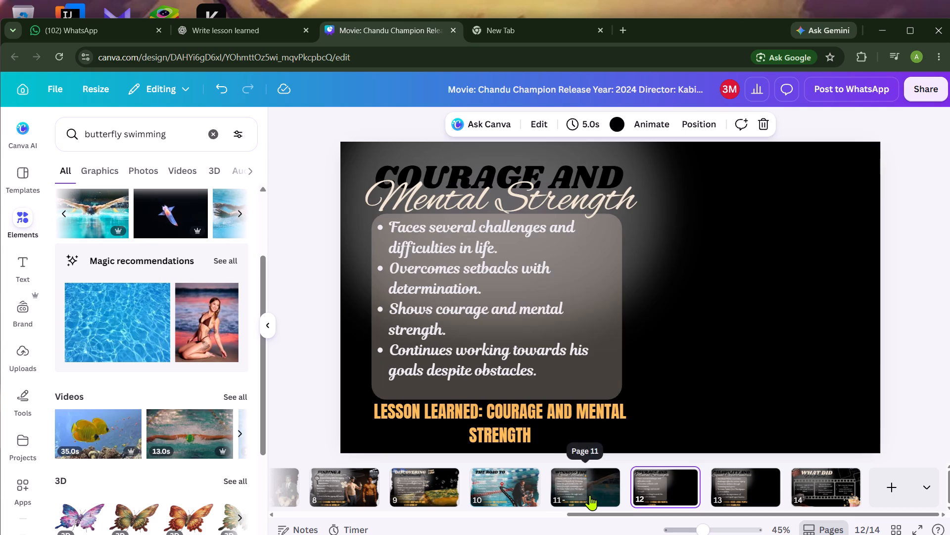
left_click(590, 495)
left_click(641, 352)
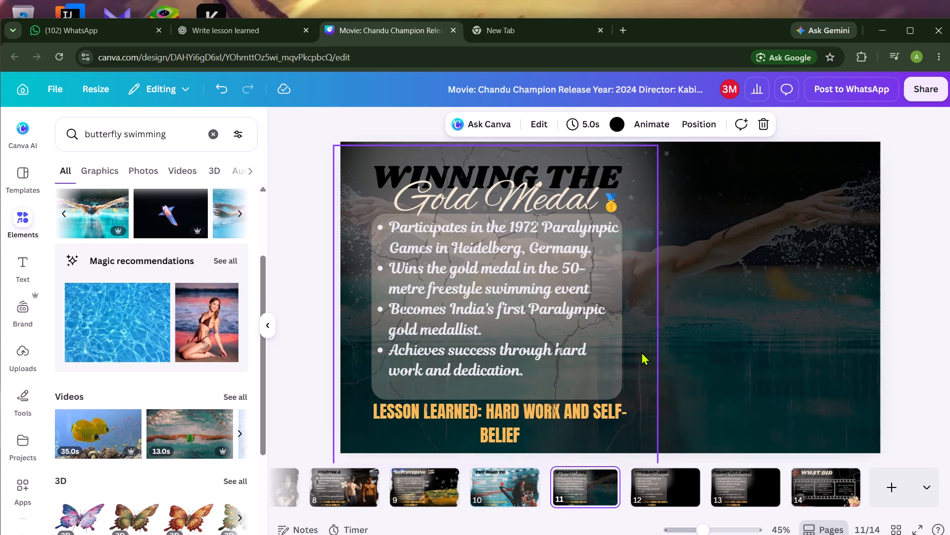
left_click(641, 352)
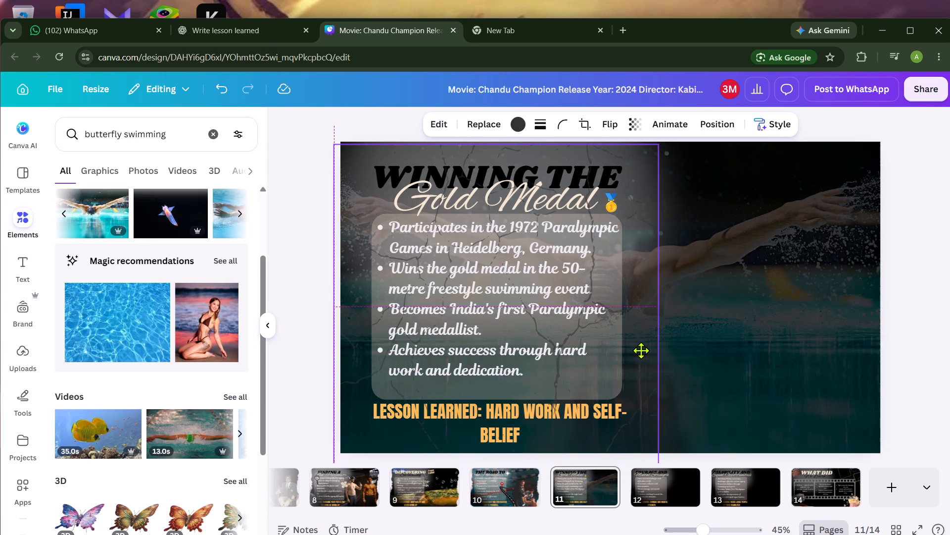
right_click(641, 352)
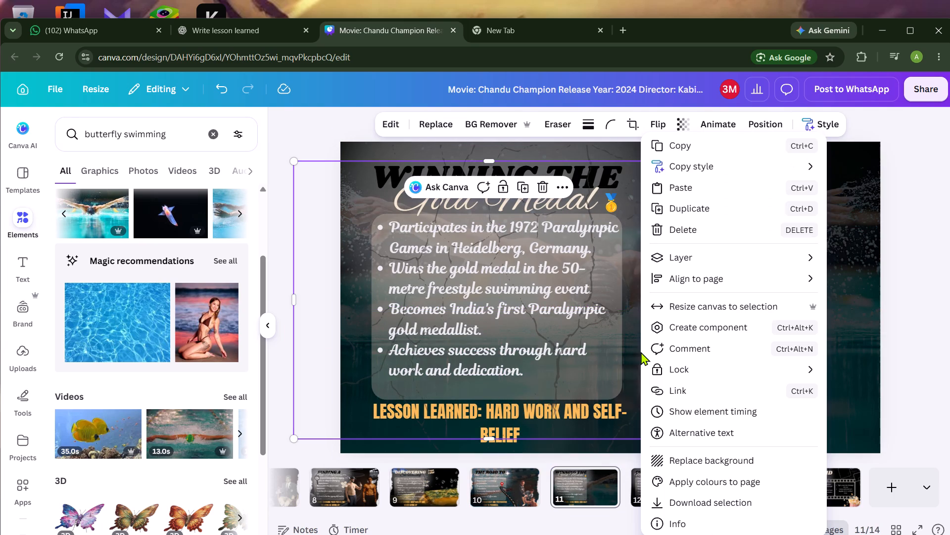
right_click(641, 351)
left_click(634, 349)
right_click(634, 349)
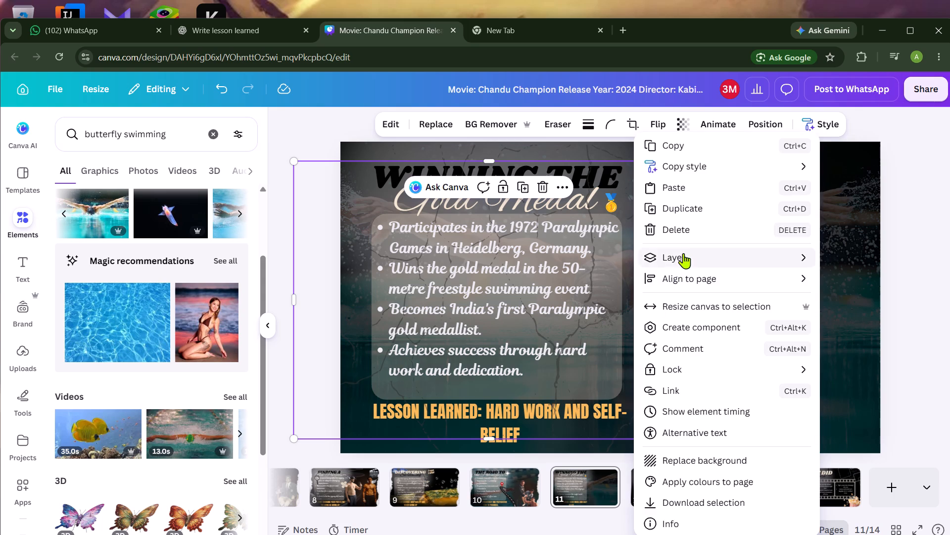
left_click(727, 144)
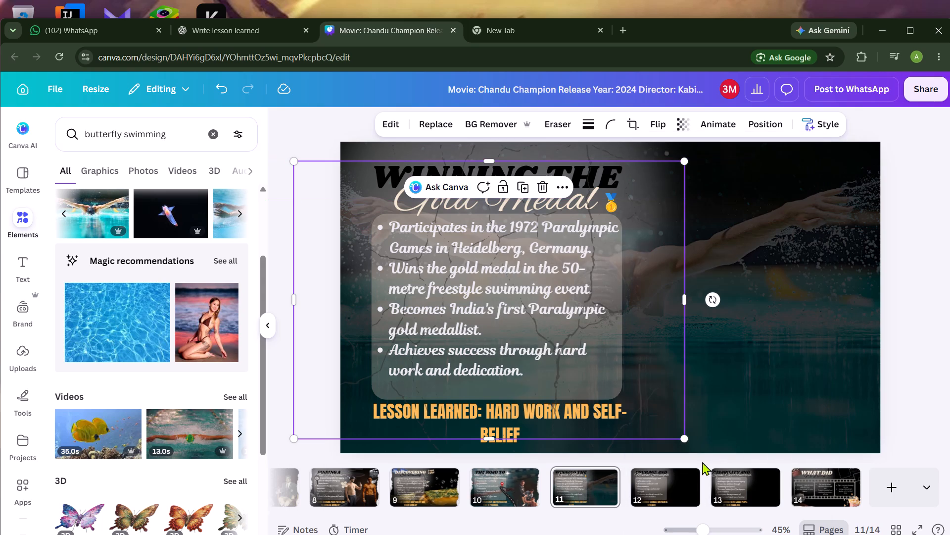
left_click(678, 468)
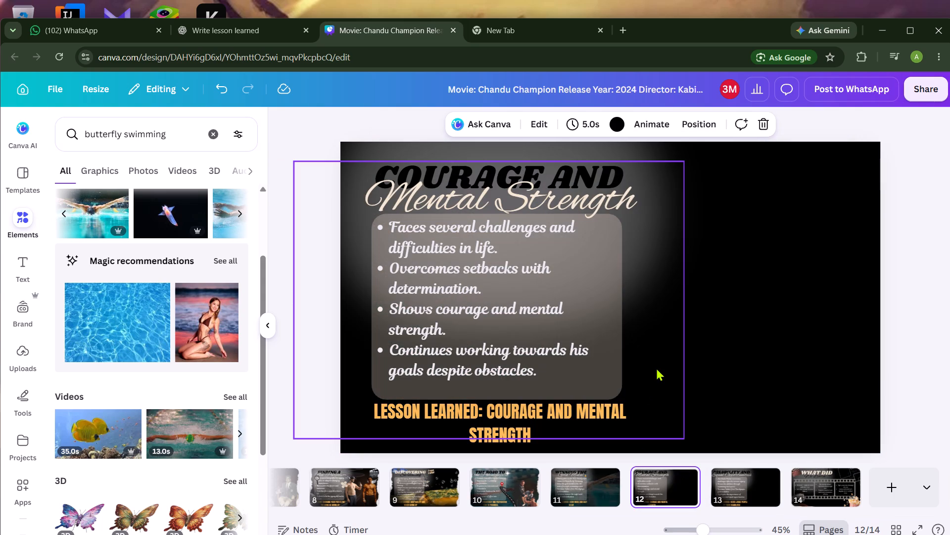
key("ctrl+v")
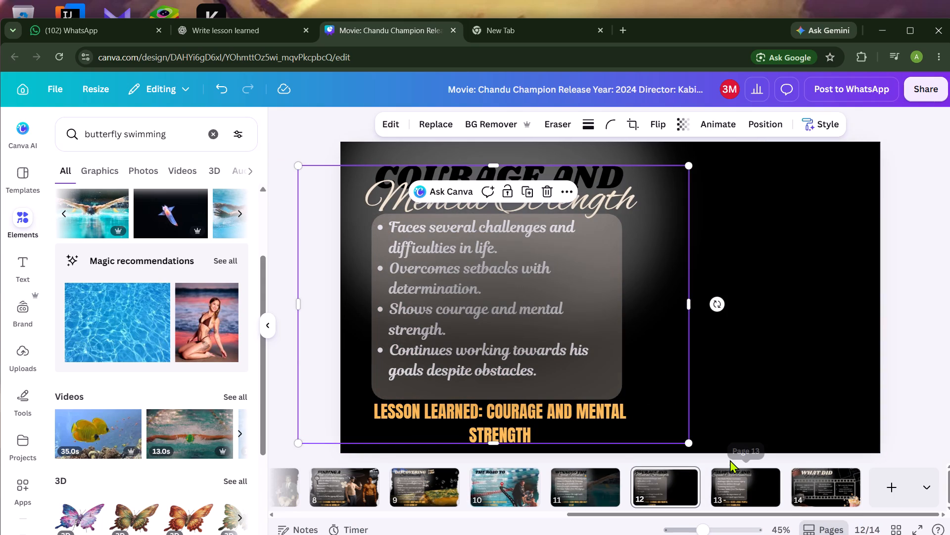
left_click(736, 384)
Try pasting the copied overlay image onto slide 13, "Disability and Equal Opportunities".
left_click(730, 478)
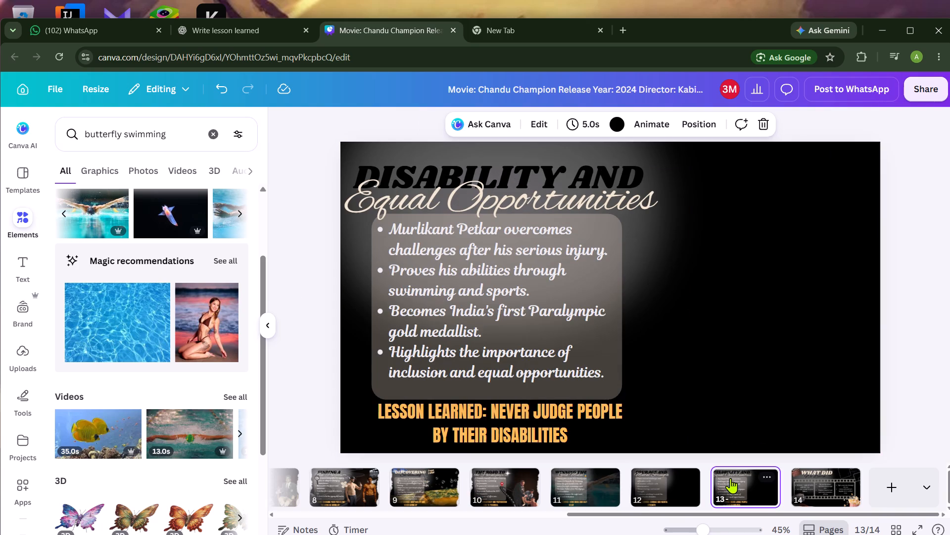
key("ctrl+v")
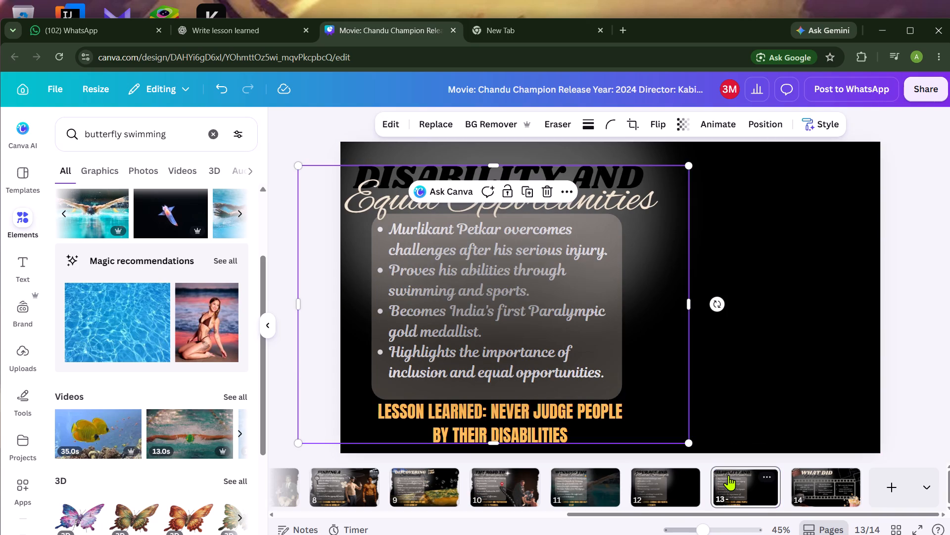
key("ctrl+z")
Nudge the crack texture on slide 11 slightly inward, copy it, and paste it onto slide 12, "Courage and Mental Strength".
left_click(672, 488)
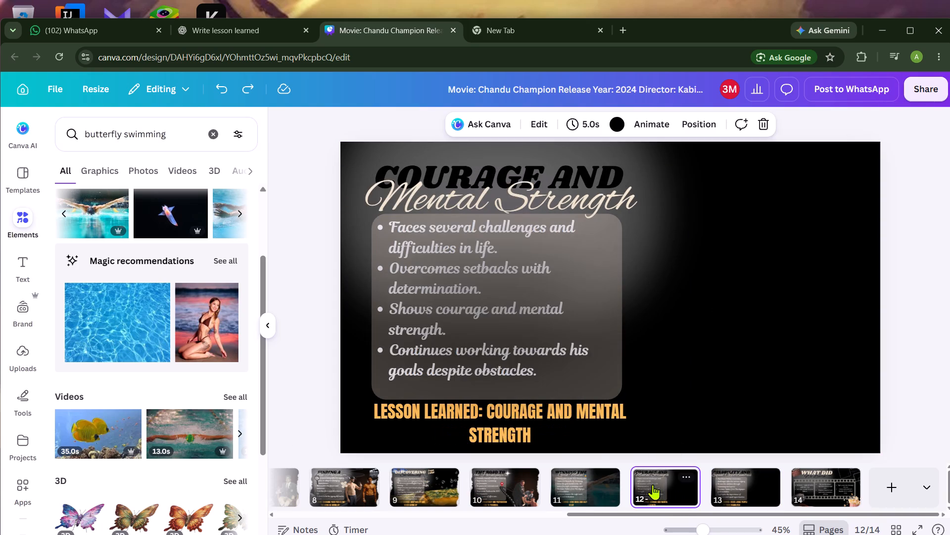
left_click(587, 481)
right_click(593, 375)
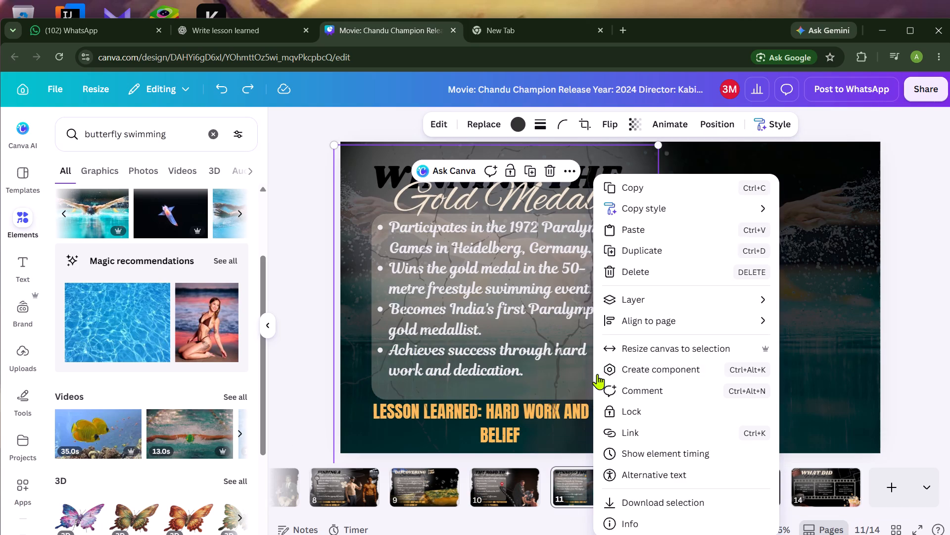
left_click(588, 386)
right_click_drag(594, 384, 604, 382)
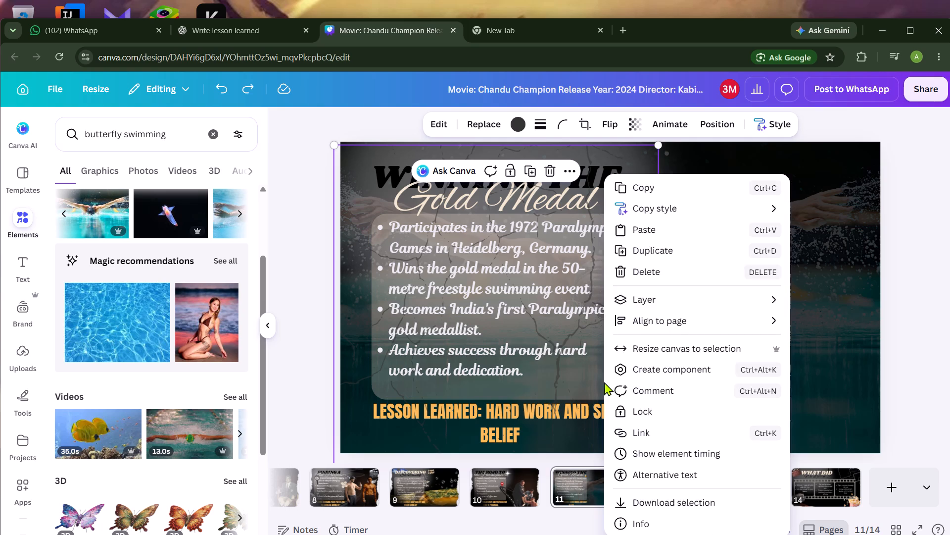
left_click(593, 383)
left_click_drag(600, 379, 608, 379)
right_click(608, 379)
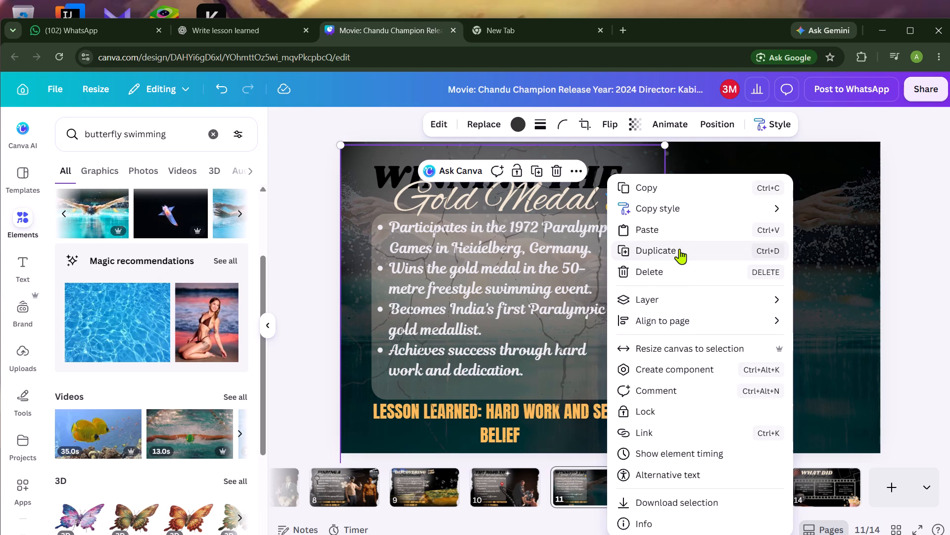
left_click(682, 192)
left_click(671, 476)
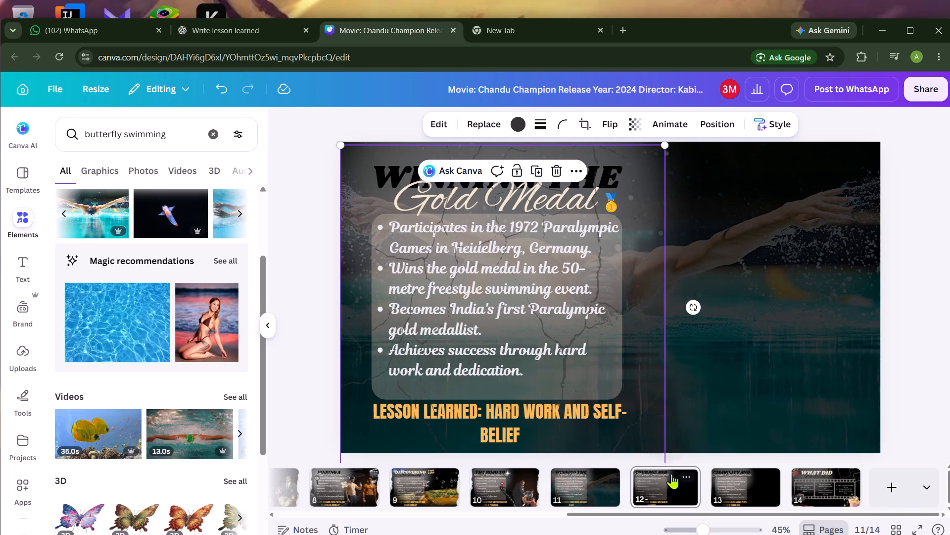
key("ctrl+v")
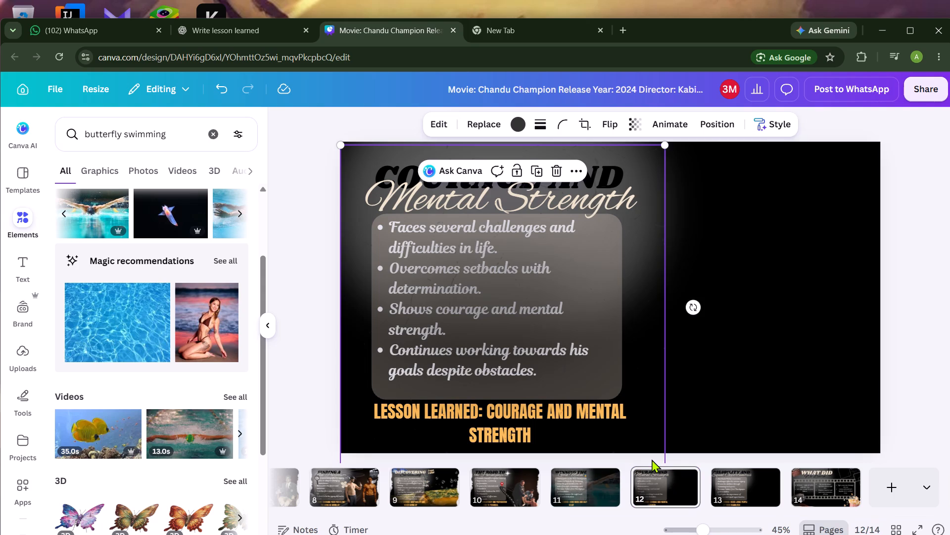
left_click(757, 390)
Paste the copied crack texture onto slide 13, "Disability and Equal Opportunities".
left_click(758, 475)
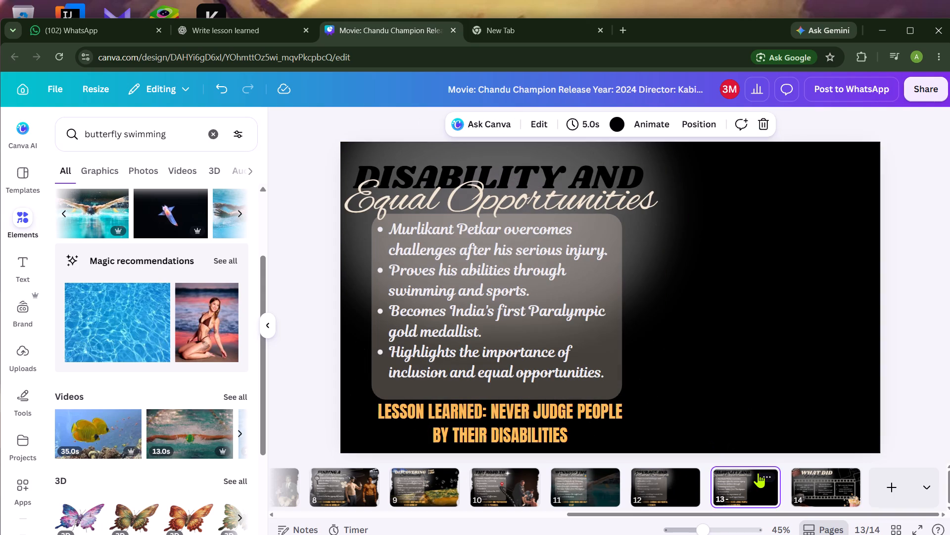
key("ctrl+v")
left_click(794, 438)
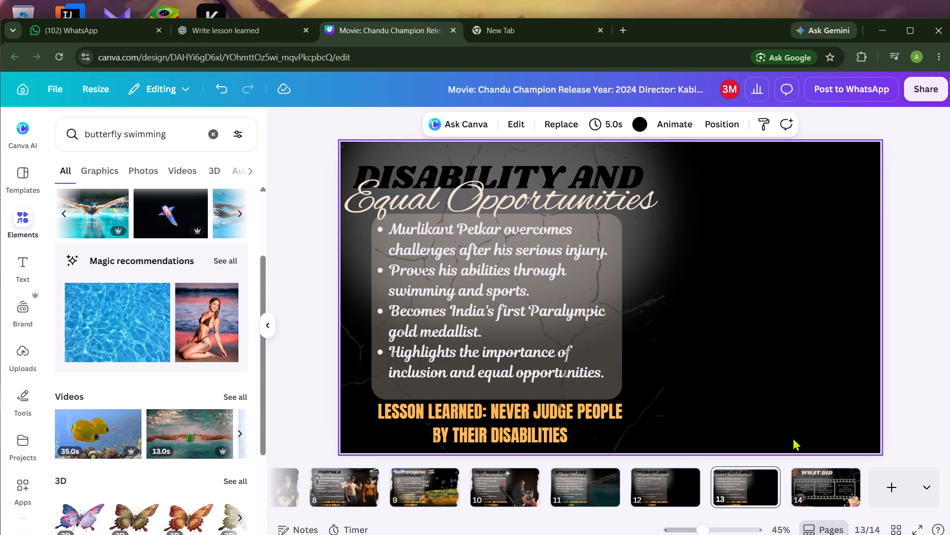
Rearrange slide 12's pasted elements, shifting the overlay image toward the slide's lower left and leaving the crack texture over the text half.
left_click(656, 486)
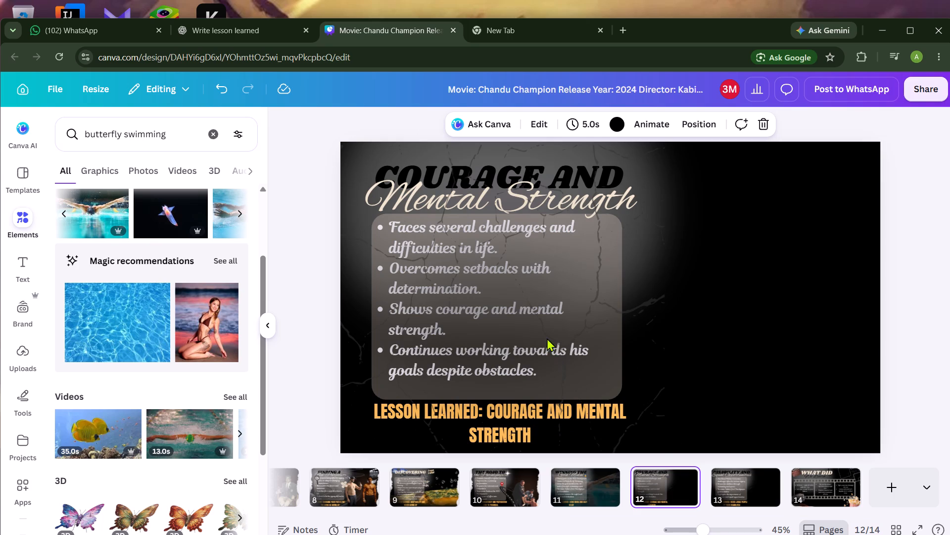
left_click(548, 324)
left_click_drag(537, 320, 544, 313)
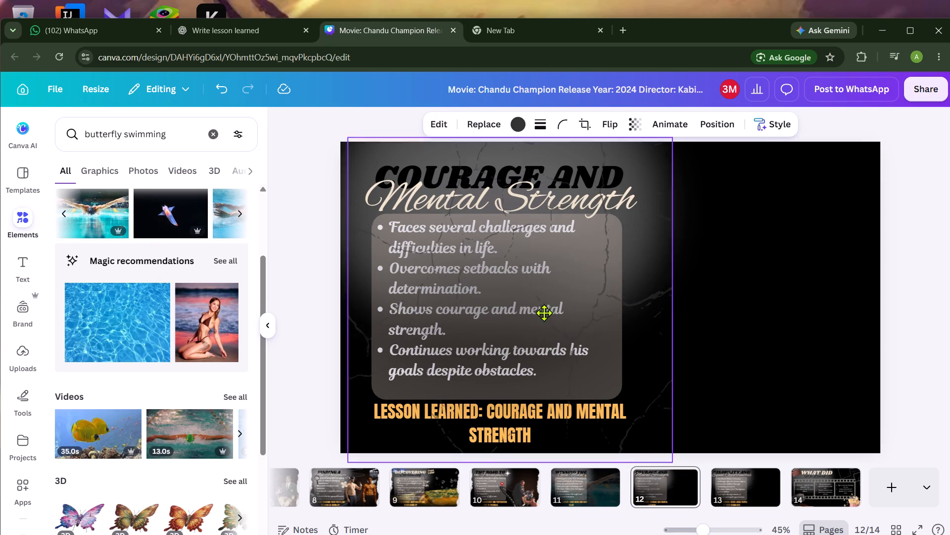
left_click_drag(544, 313, 775, 328)
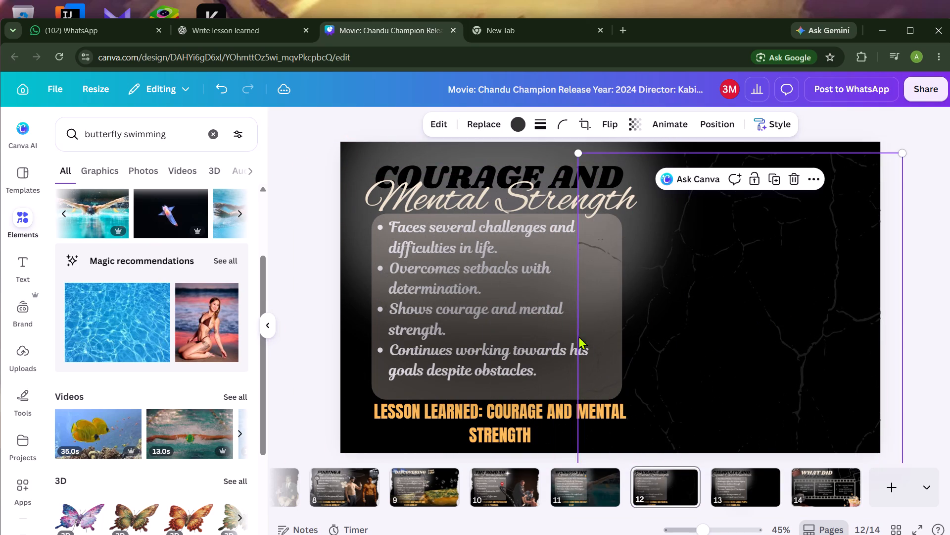
left_click_drag(525, 319, 579, 521)
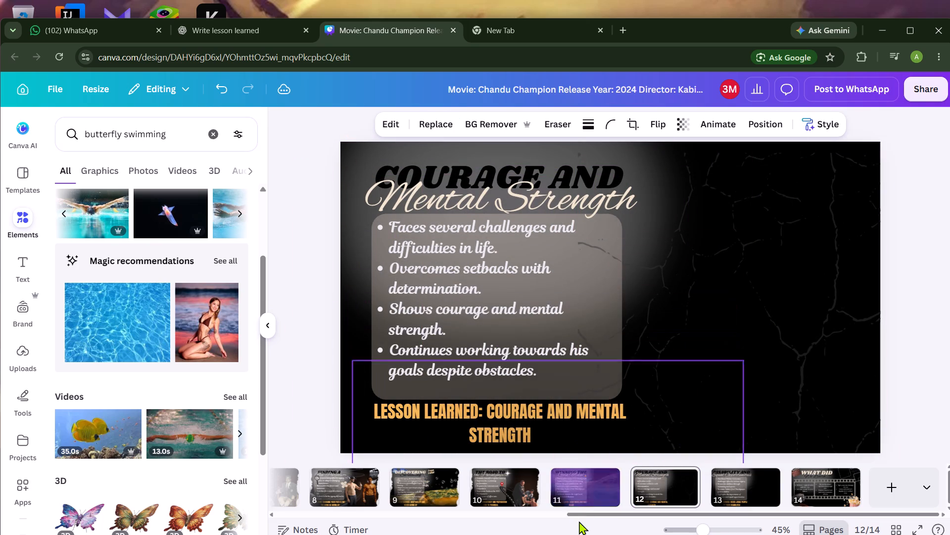
left_click_drag(579, 521, 404, 422)
left_click(753, 352)
left_click_drag(760, 347, 622, 330)
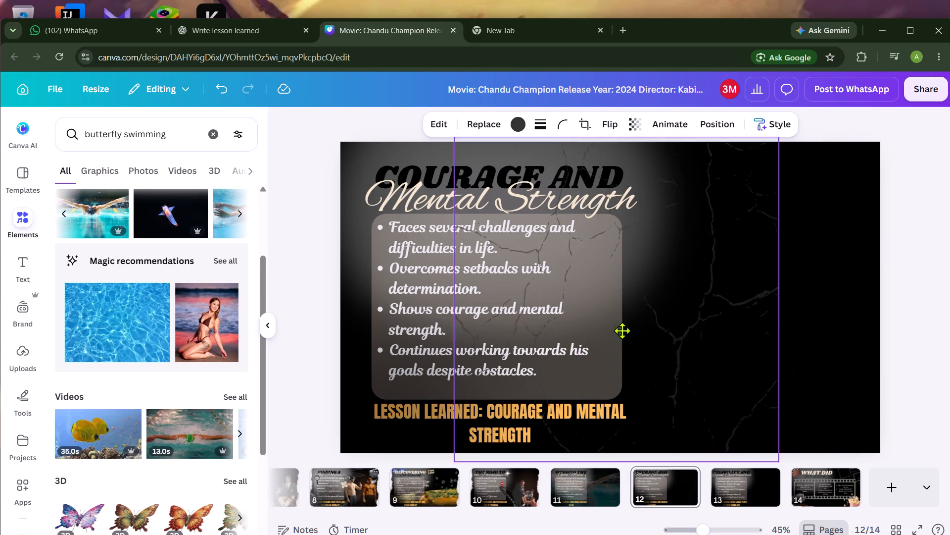
left_click_drag(622, 330, 526, 329)
left_click(737, 333)
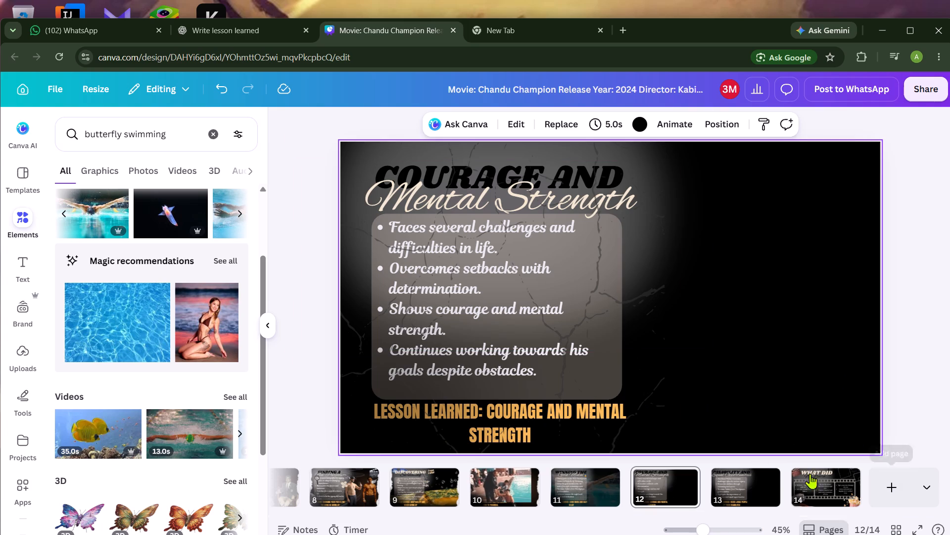